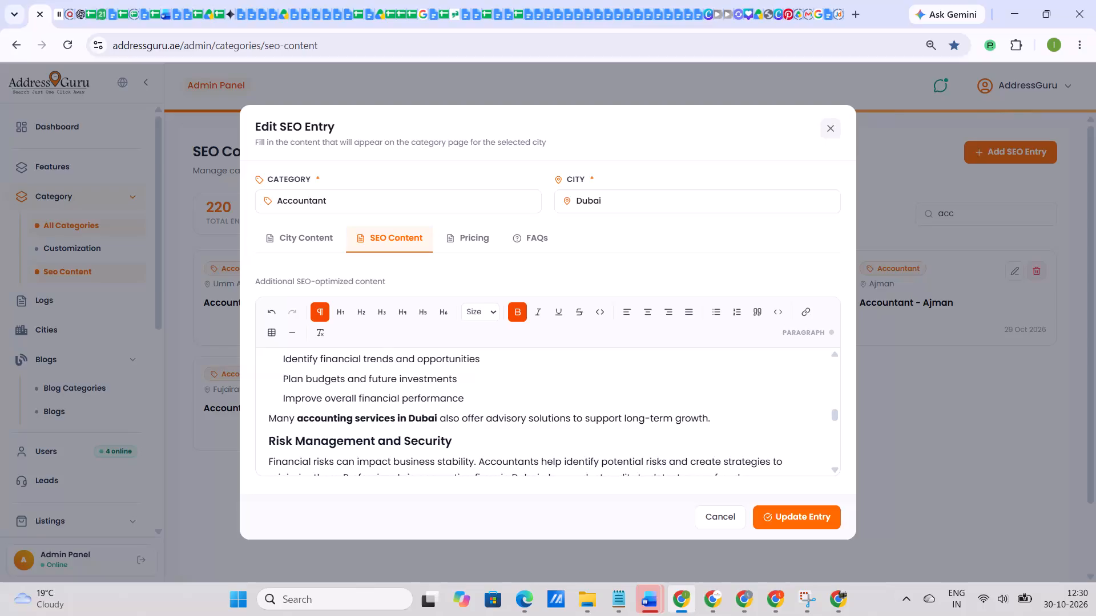
In the sentence on long-term growth, remove bold from "accounting services in Dubai" and bold "advisory solutions" instead.
left_click_drag(295, 417, 470, 417)
key("ctrl+b")
key("ctrl+b")
left_click(470, 417)
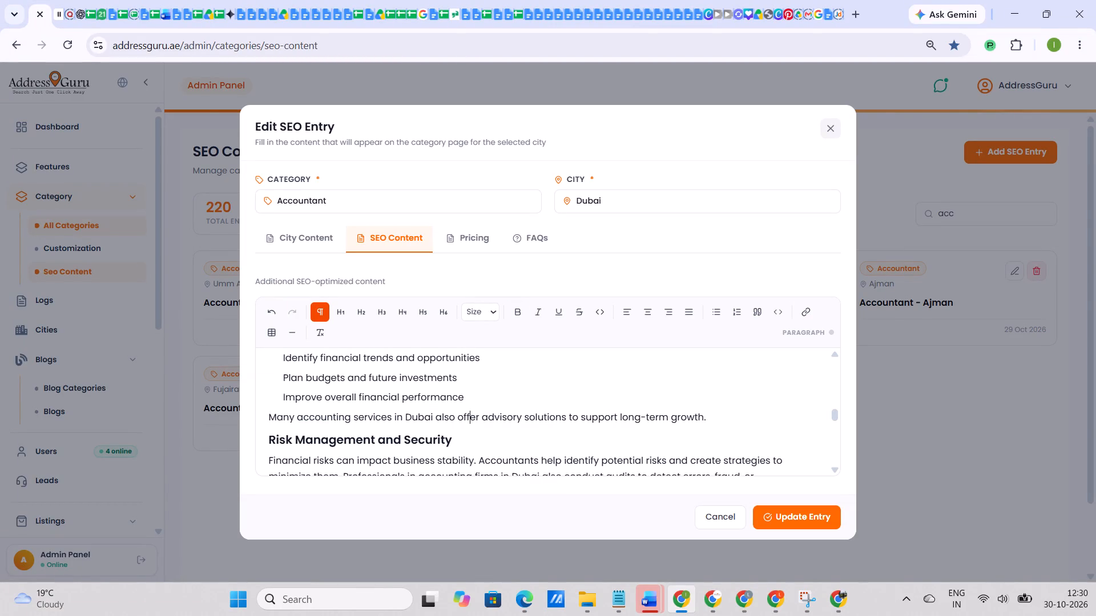
left_click_drag(481, 415, 570, 412)
key("ctrl+b")
left_click(573, 412)
Number the "Risk Management and Security" heading by adding "4. " in front of it.
scroll(573, 412, "down", 1)
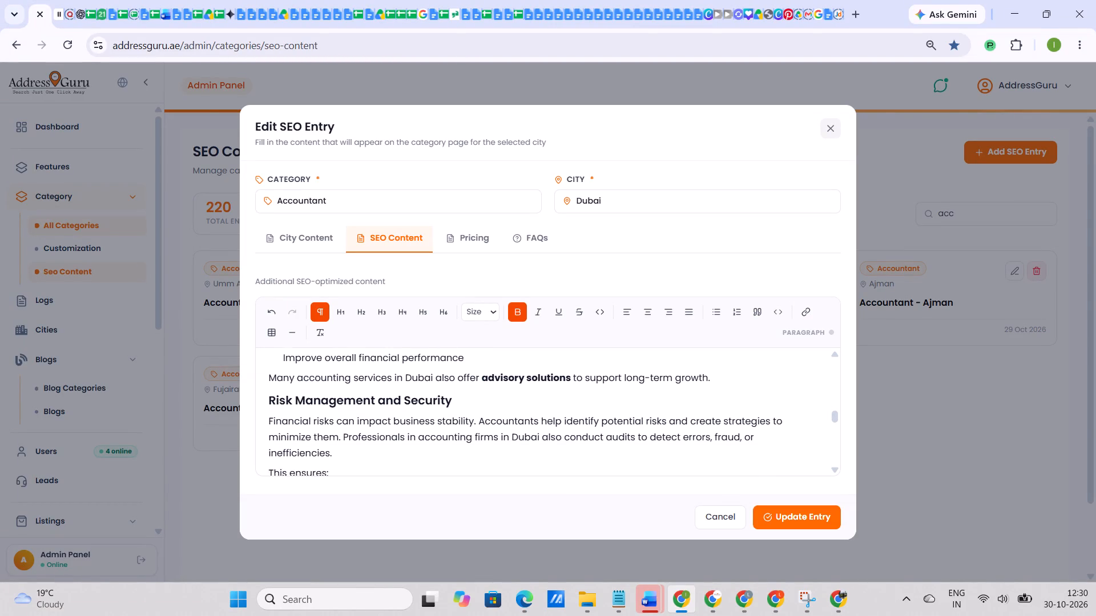
scroll(538, 408, "down", 1)
left_click(268, 376)
scroll(360, 378, "up", 1)
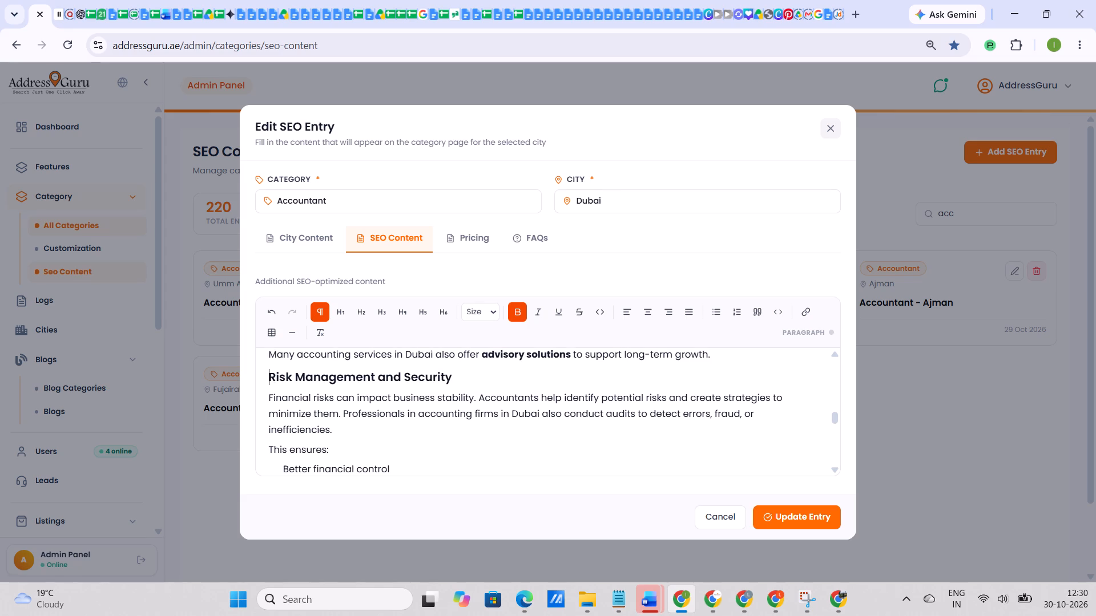
scroll(375, 379, "up", 2)
scroll(378, 379, "down", 1)
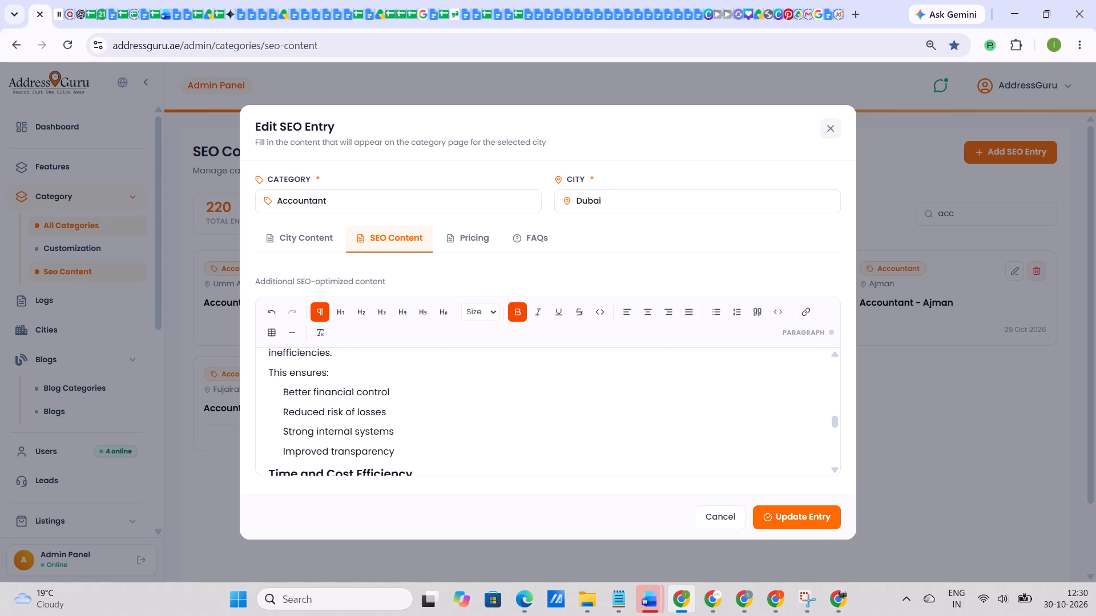
type("4.")
key("space")
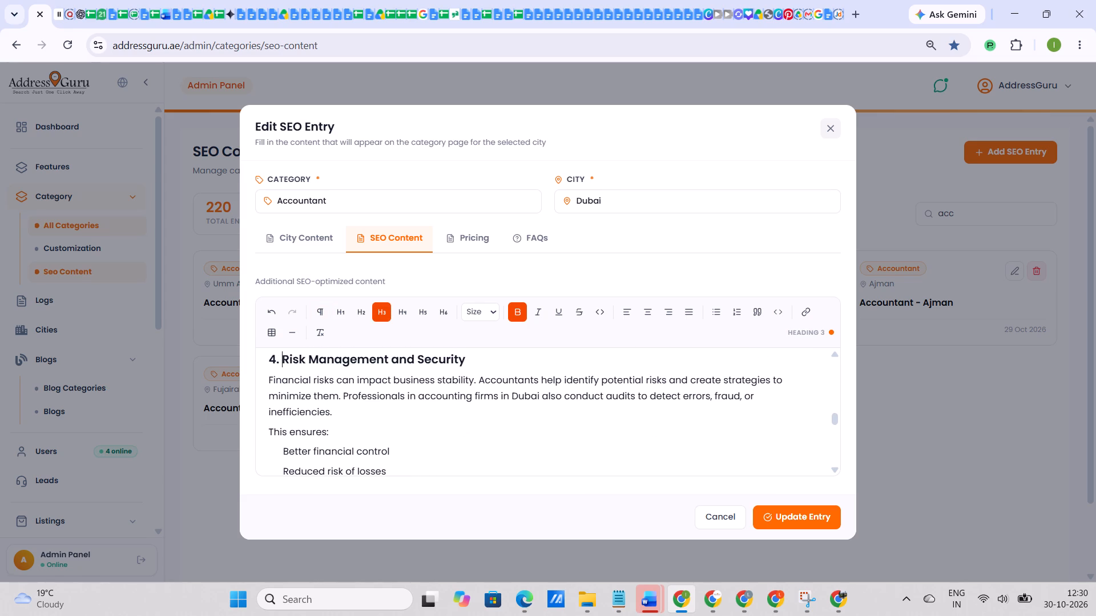
Format the "This ensures:" line under Risk Management and Security as Heading 4.
scroll(435, 377, "down", 1)
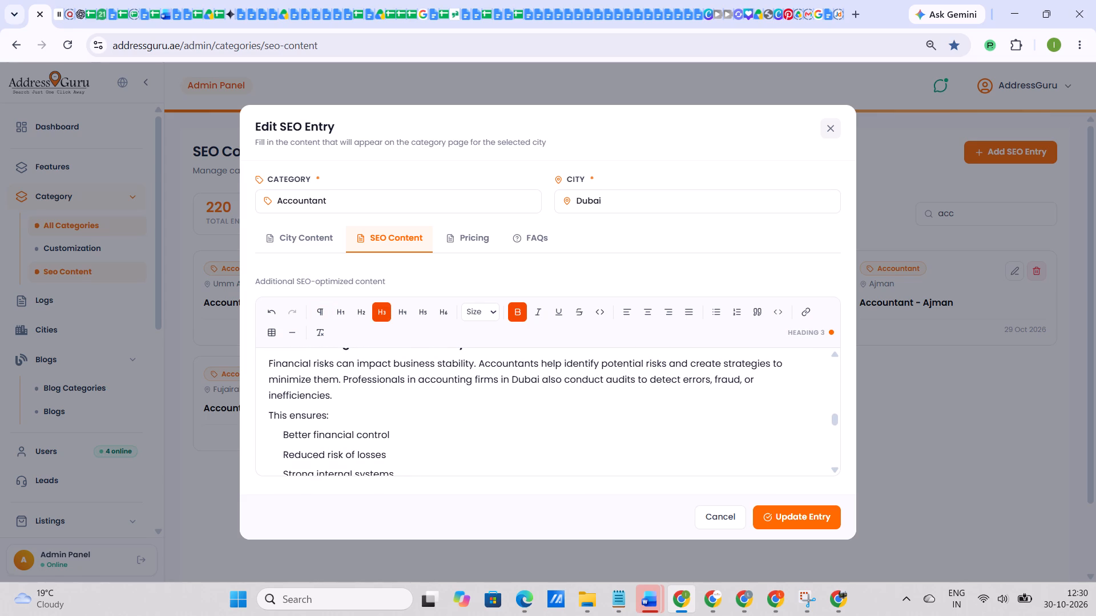
left_click(328, 414)
left_click(402, 314)
left_click(416, 400)
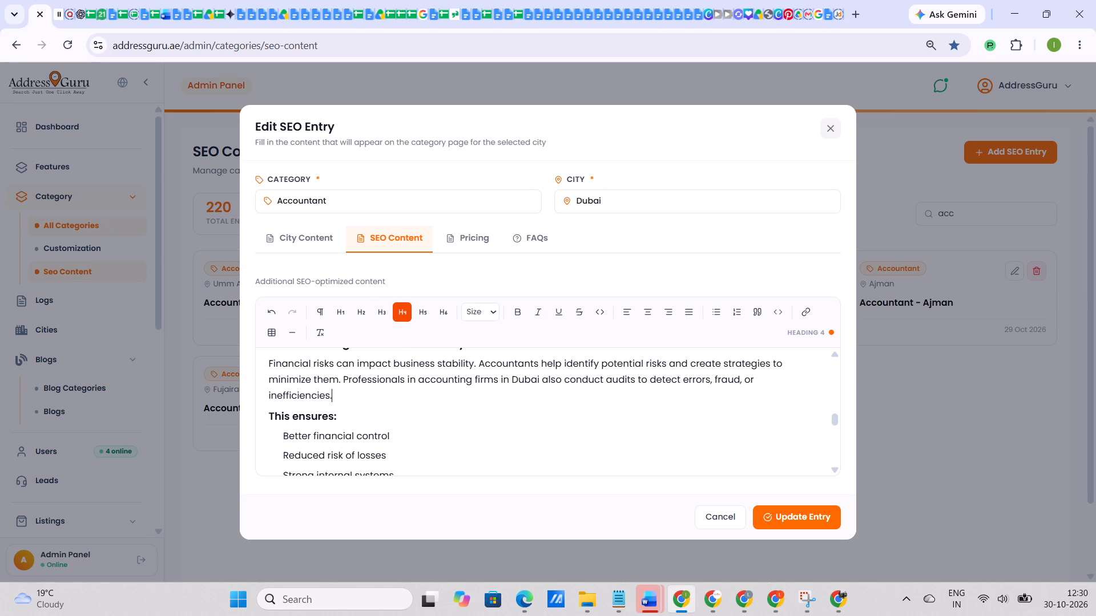
Bold the phrase "identify potential risks" in the Risk Management and Security paragraph.
left_click_drag(562, 363, 666, 365)
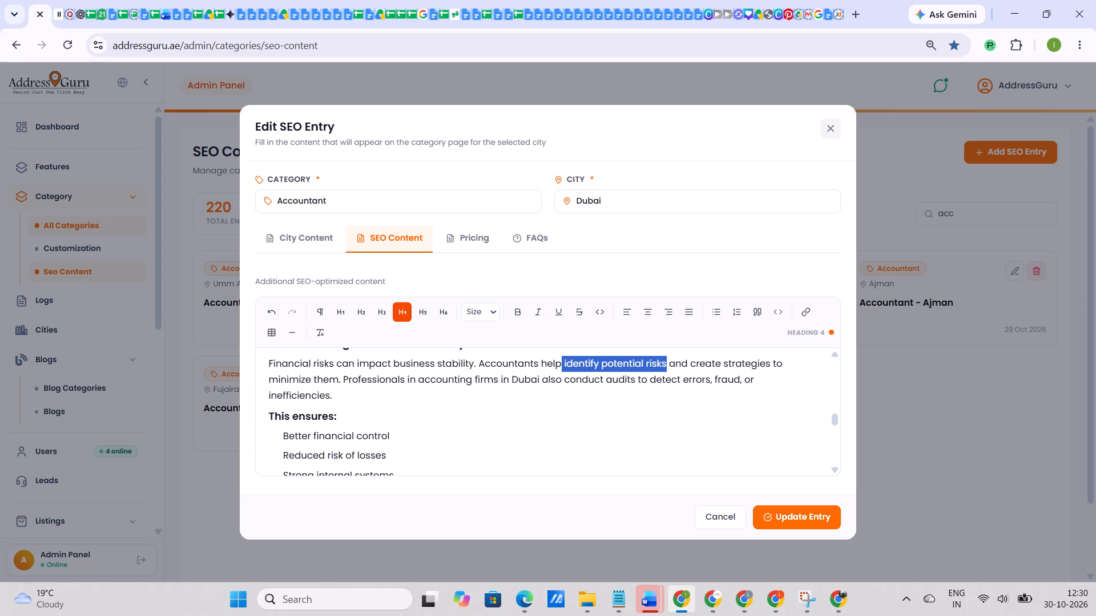
left_click_drag(666, 365, 667, 365)
key("ctrl+b")
left_click(618, 384)
Number the "Time and Cost Efficiency" heading by adding "5. " in front of it.
scroll(614, 388, "down", 3)
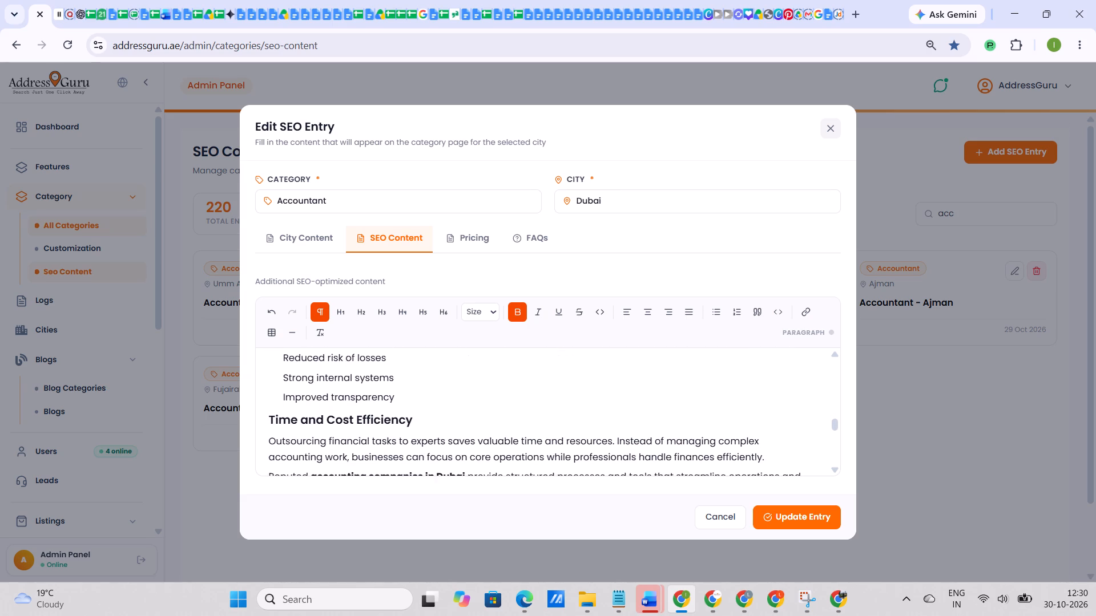
scroll(448, 406, "down", 1)
scroll(288, 391, "up", 3)
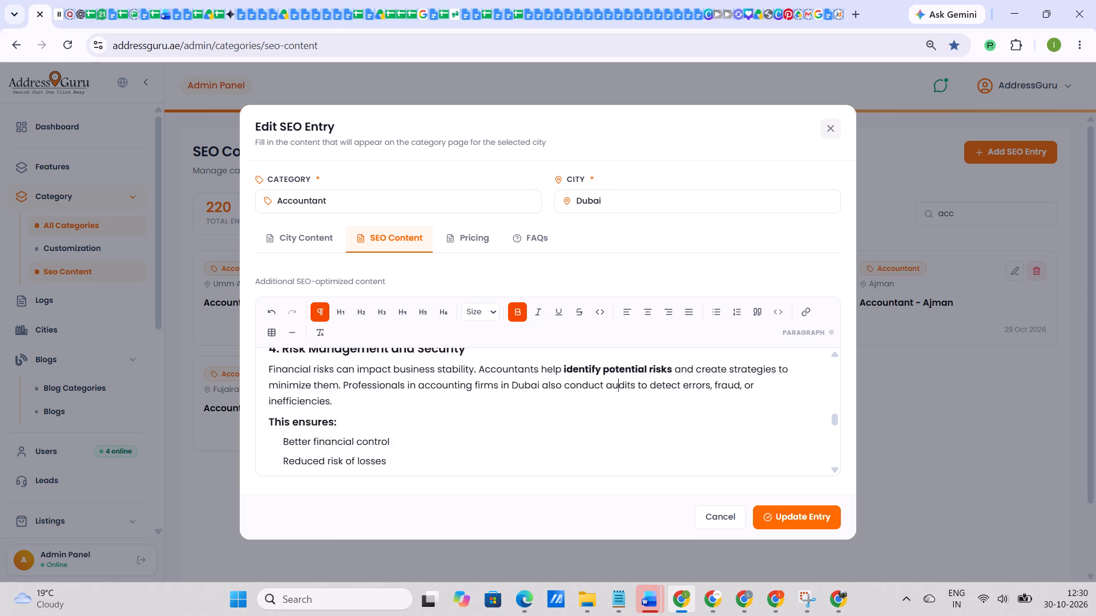
scroll(284, 399, "up", 1)
scroll(285, 401, "down", 3)
left_click(269, 391)
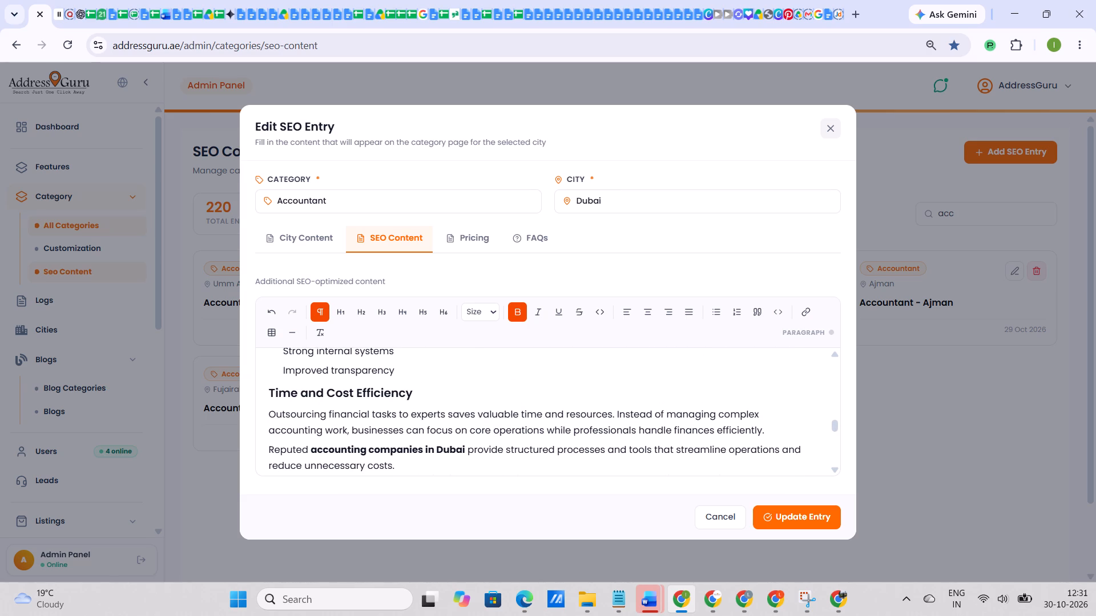
type("5.")
key("space")
Under Time and Cost Efficiency, remove bold from "accounting companies in Dubai" and bold "structured processes and tools" instead.
scroll(396, 428, "down", 1)
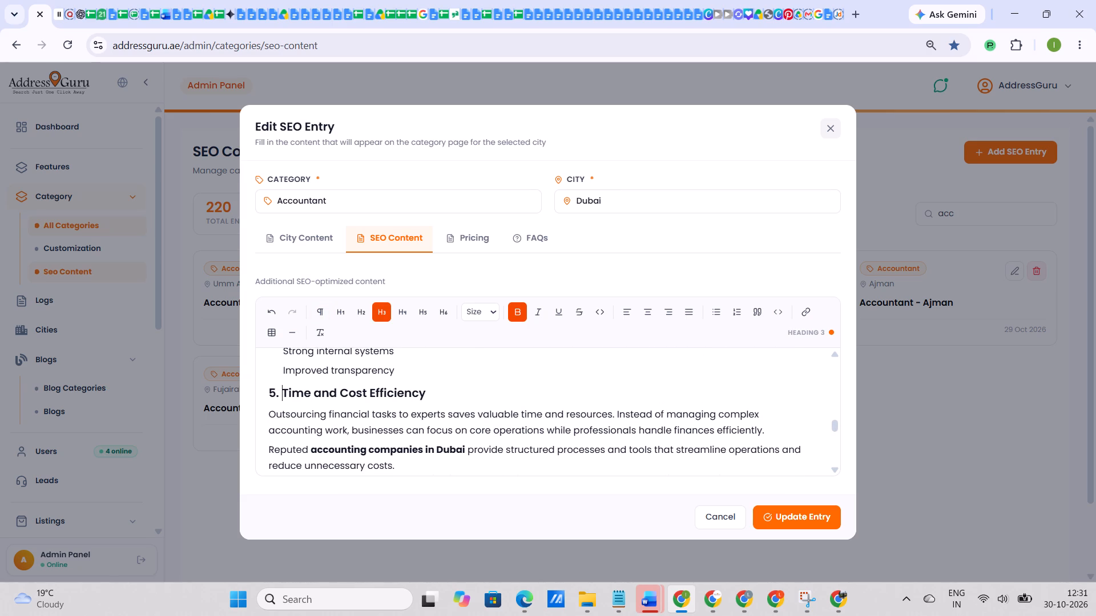
scroll(394, 427, "down", 2)
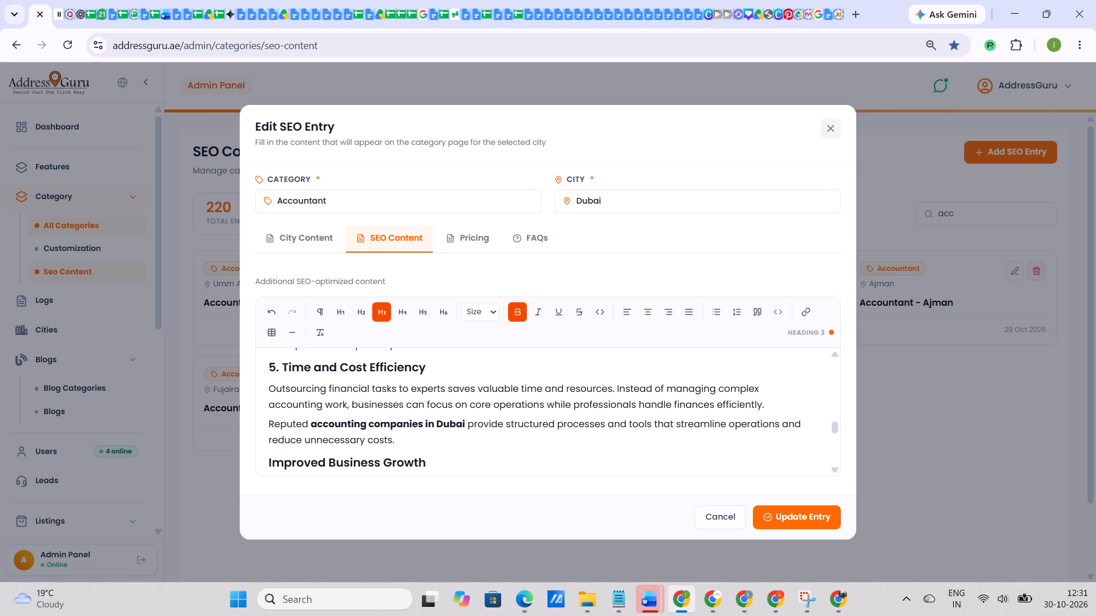
scroll(381, 422, "down", 1)
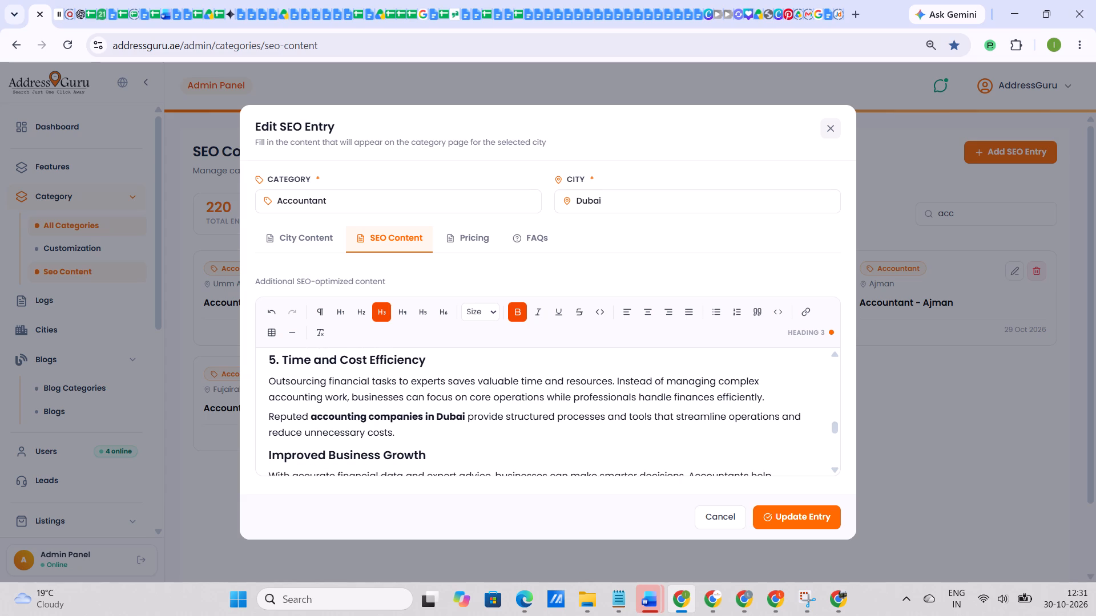
scroll(324, 420, "down", 1)
left_click_drag(307, 415, 487, 416)
key("ctrl+b")
key("ctrl+b")
left_click_drag(504, 412, 600, 414)
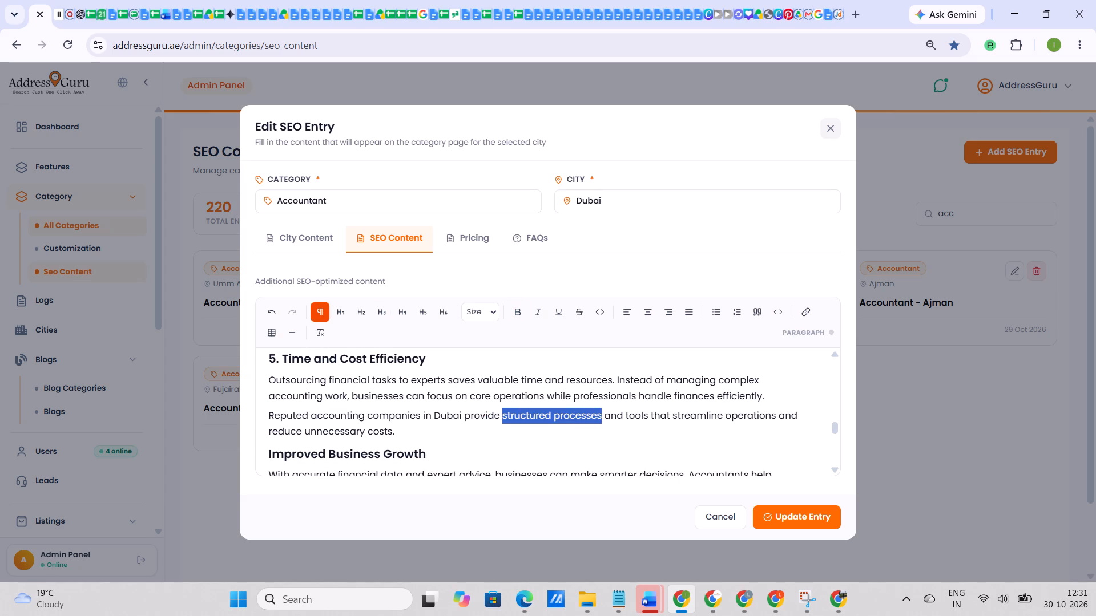
left_click_drag(600, 414, 651, 411)
key("ctrl+b")
left_click(651, 411)
Number the "Improved Business Growth" heading by adding "6. " in front of it.
scroll(626, 419, "down", 1)
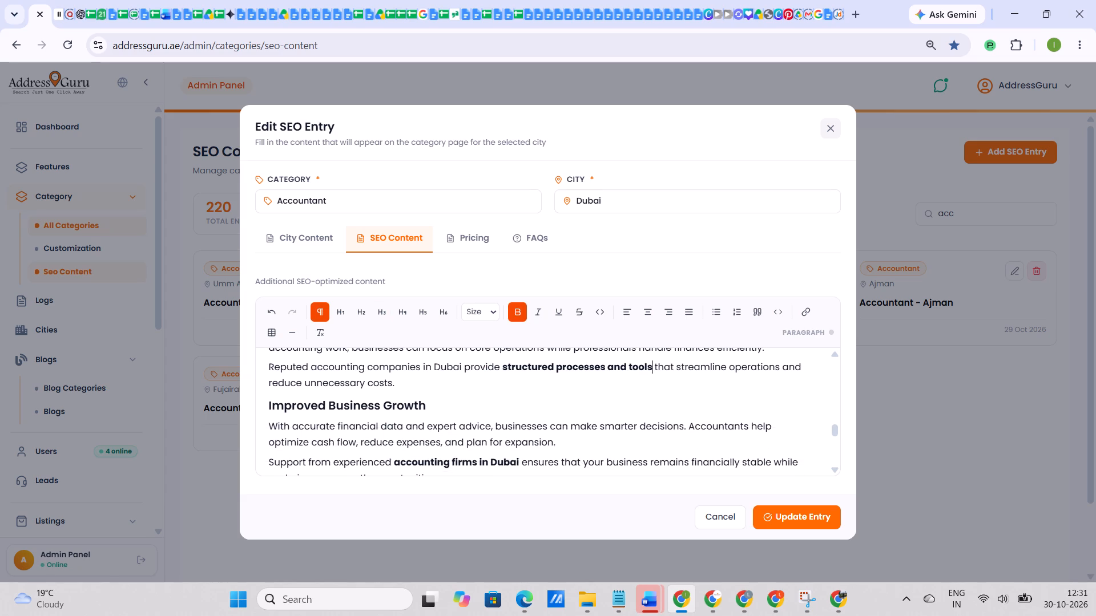
scroll(336, 410, "up", 1)
left_click(268, 444)
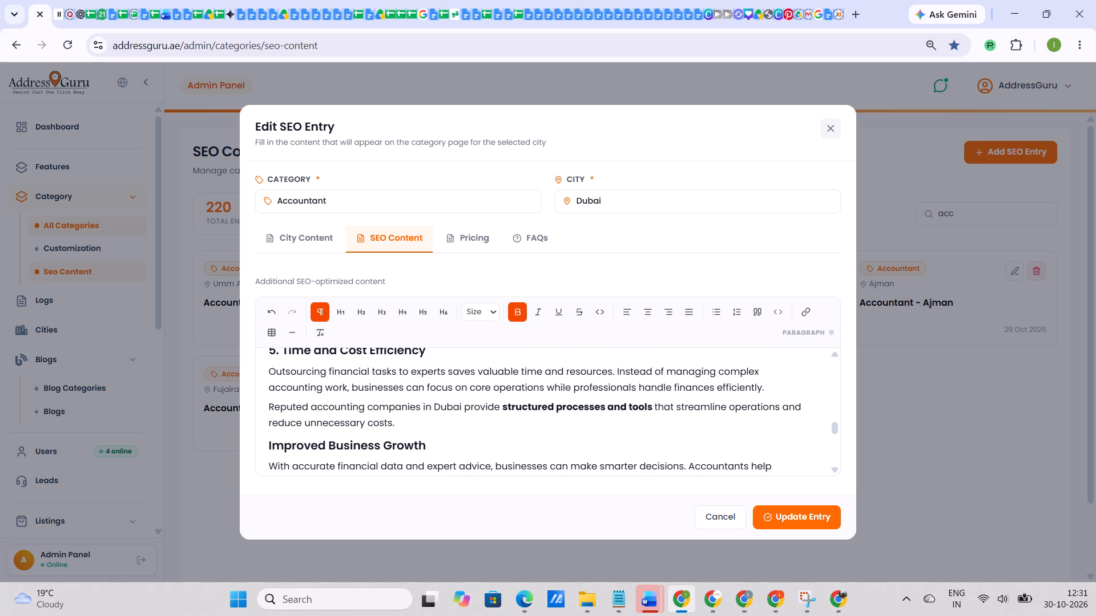
type("6.")
key("space")
Under Improved Business Growth, remove bold from "accounting firms in Dubai" and bold "smarter decisions." instead.
scroll(276, 442, "down", 1)
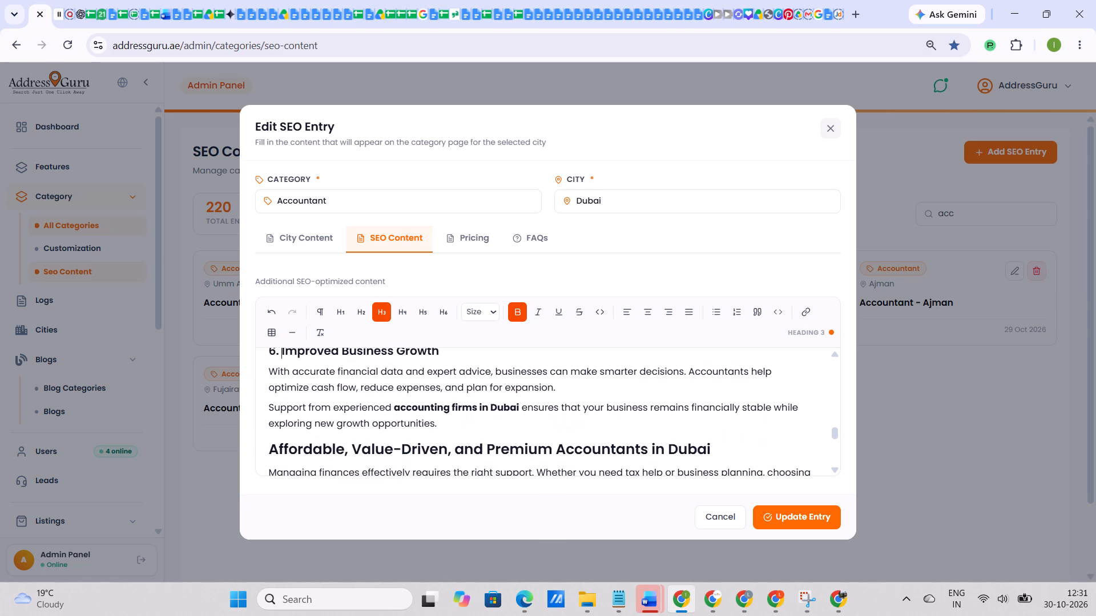
scroll(276, 442, "down", 1)
left_click_drag(396, 405, 623, 396)
key("ctrl+b")
key("ctrl+b")
left_click(623, 396)
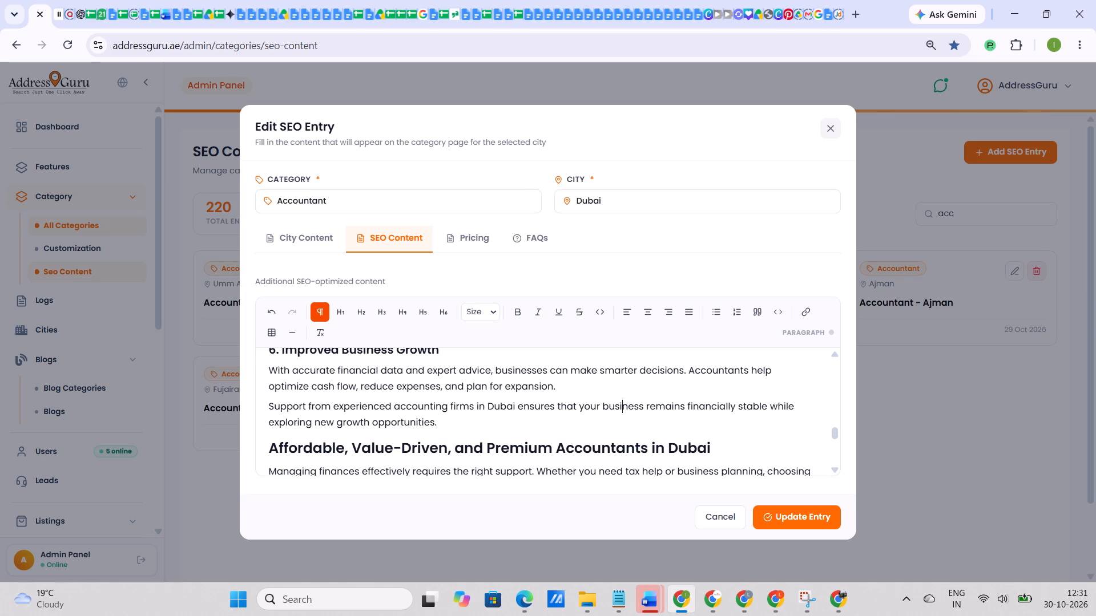
left_click_drag(600, 371, 686, 368)
key("ctrl+b")
scroll(384, 430, "down", 1)
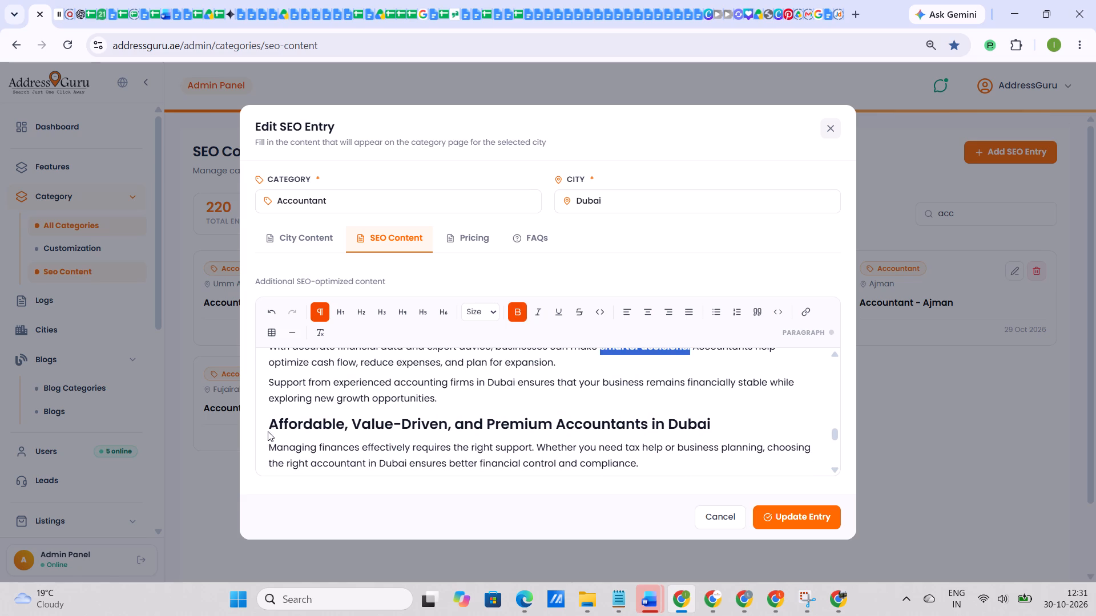
left_click(586, 424)
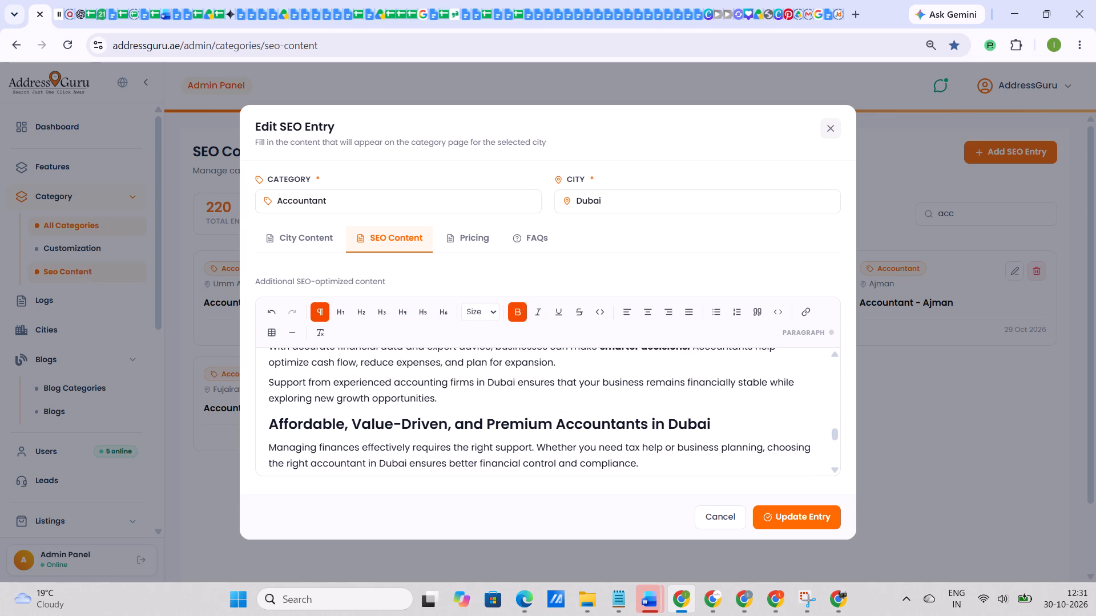
Add the letter prefix "a) " in front of the "Affordable Accountants in Dubai" heading.
scroll(586, 424, "up", 2)
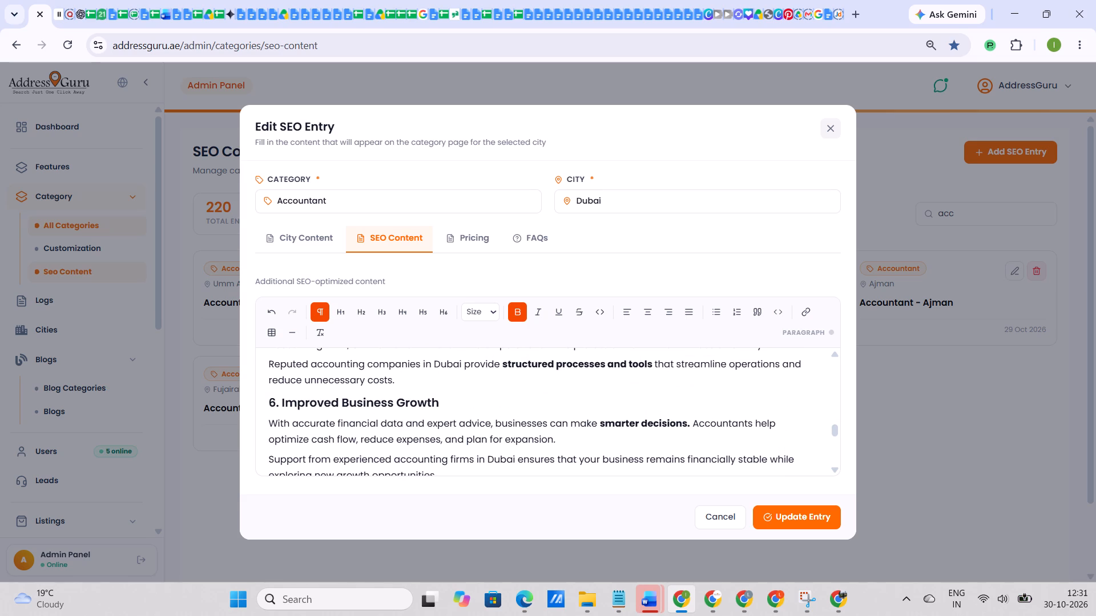
scroll(586, 424, "down", 3)
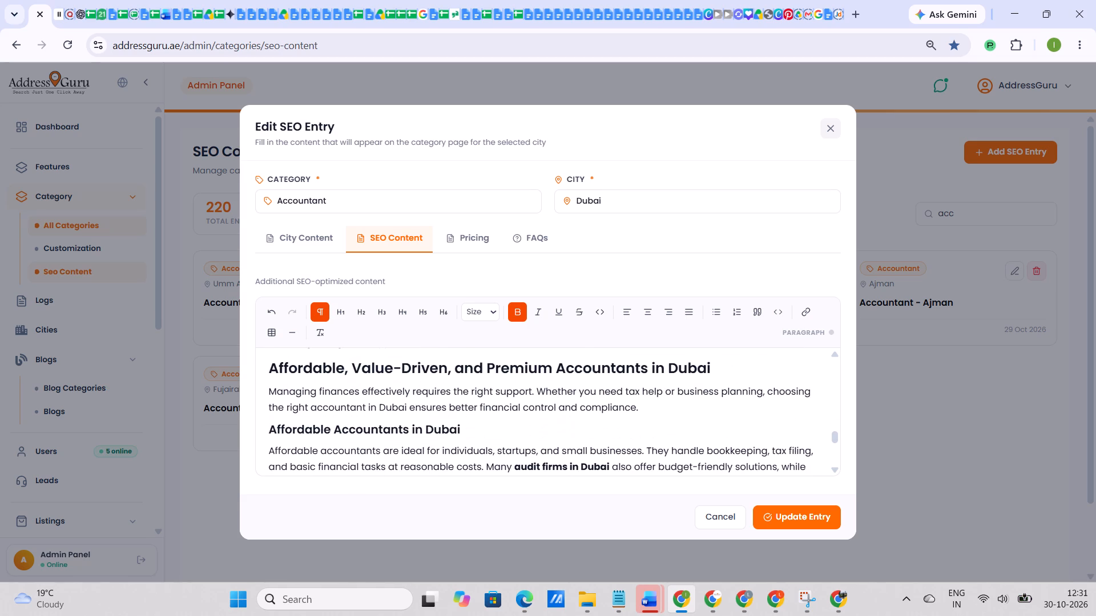
scroll(569, 424, "down", 1)
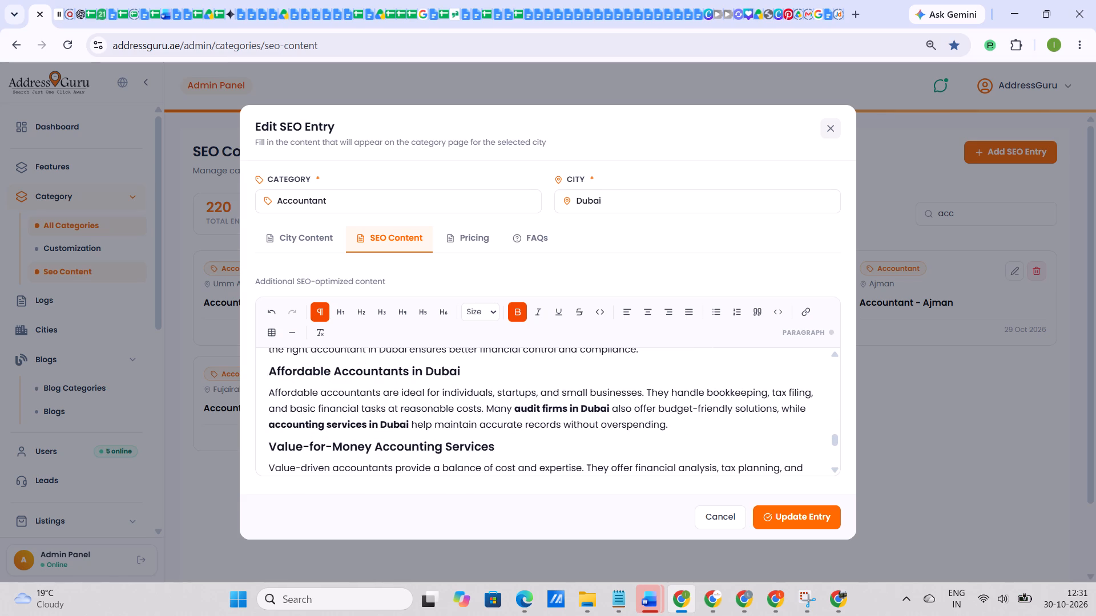
left_click(270, 425)
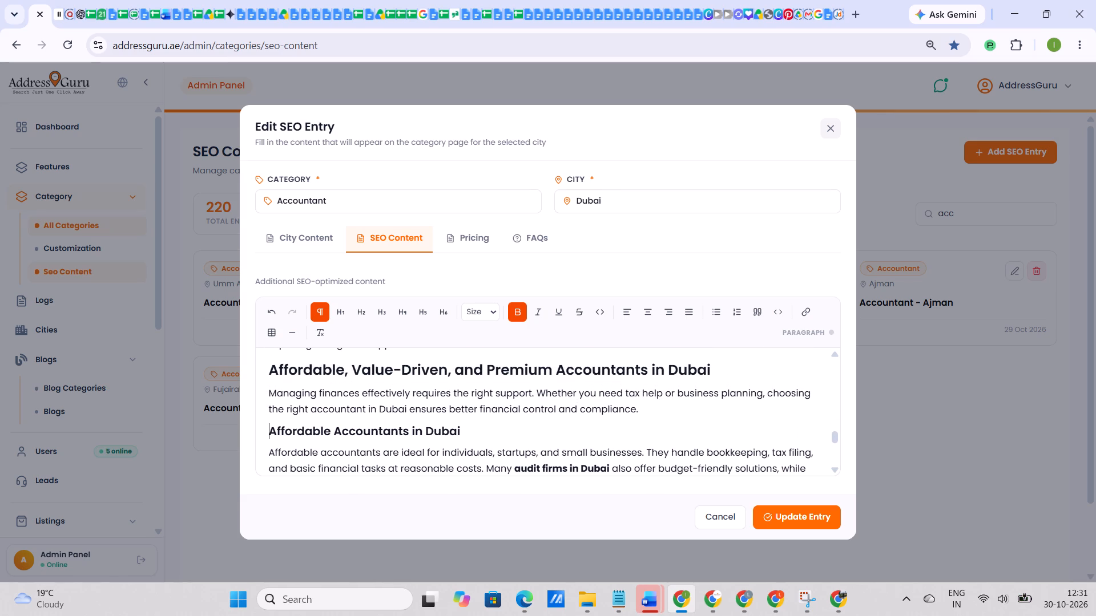
key("a")
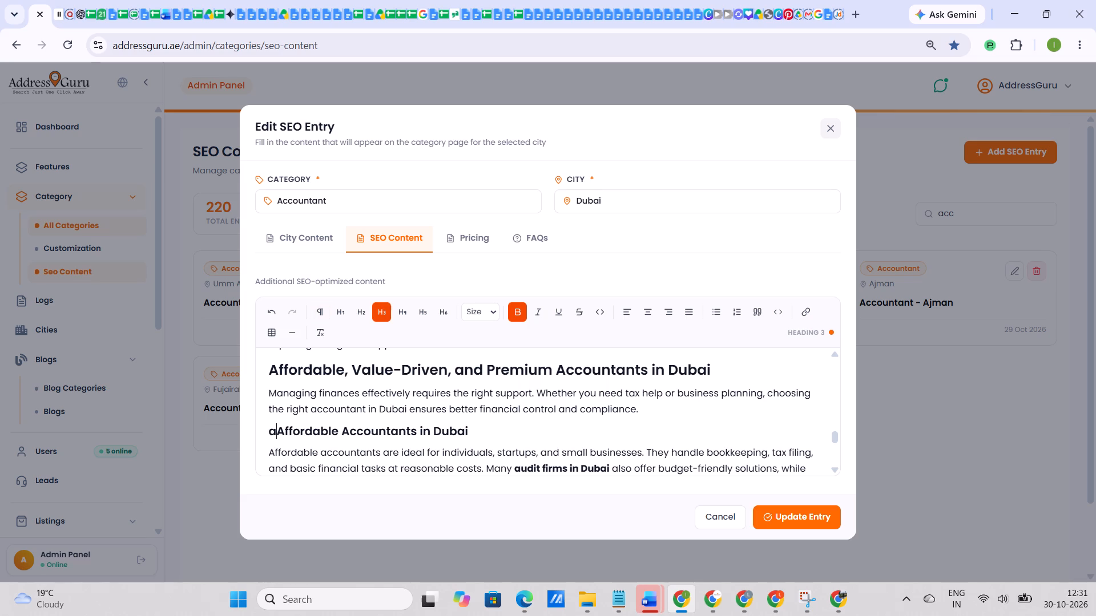
type(")")
key("space")
In the Affordable Accountants paragraph, remove bold from "audit firms in Dubai" and "accounting services in Dubai".
scroll(270, 425, "down", 1)
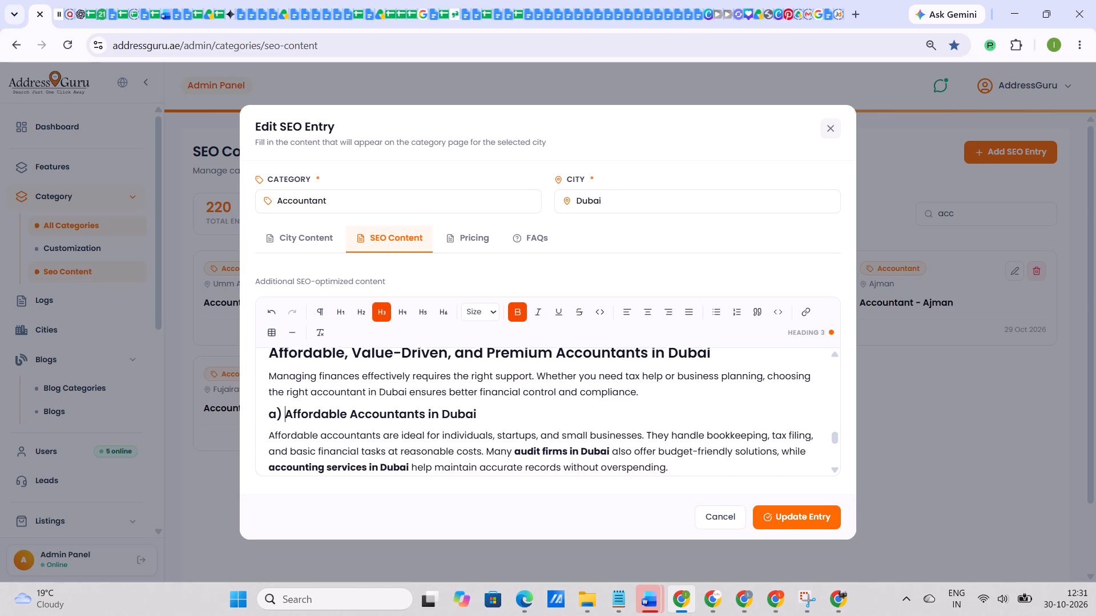
scroll(270, 425, "down", 1)
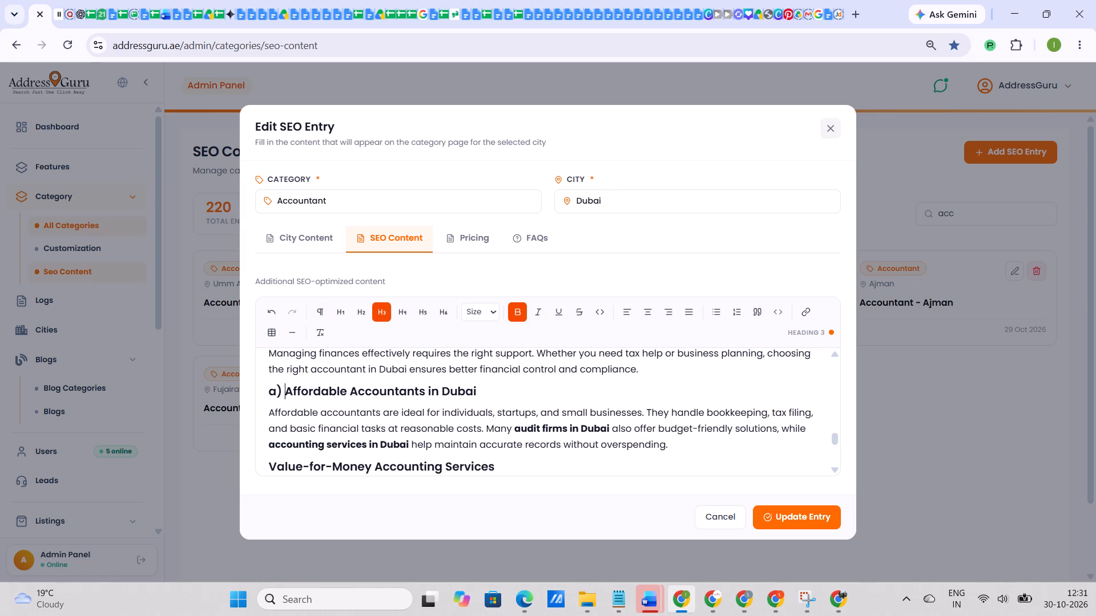
left_click_drag(514, 427, 632, 423)
key("ctrl+b")
key("ctrl+b")
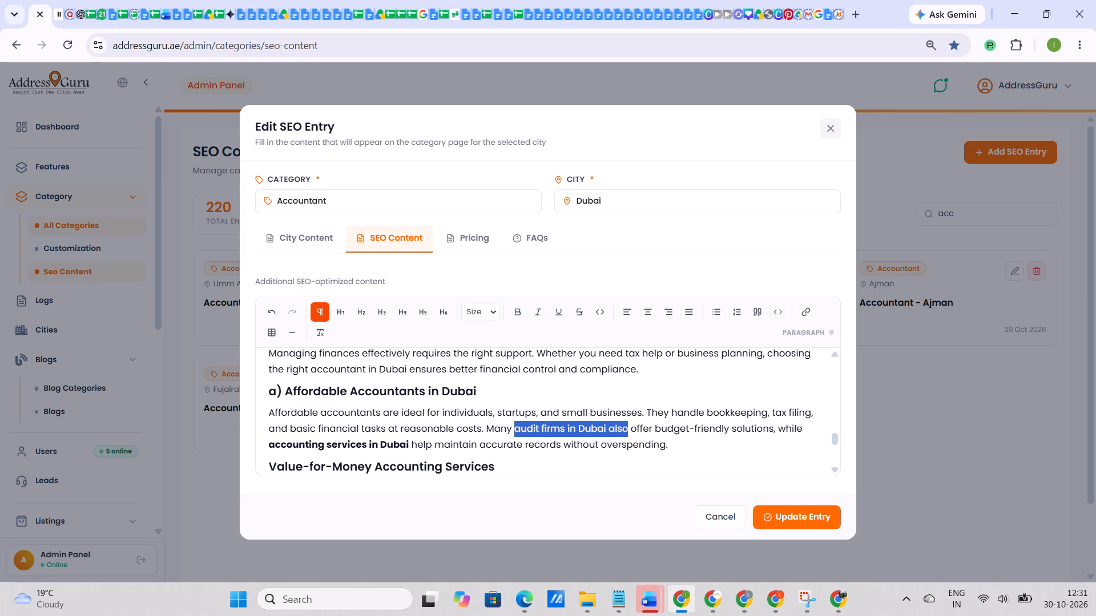
left_click(632, 423)
left_click_drag(425, 441, 417, 426)
key("ctrl+b")
key("ctrl+b")
left_click(416, 425)
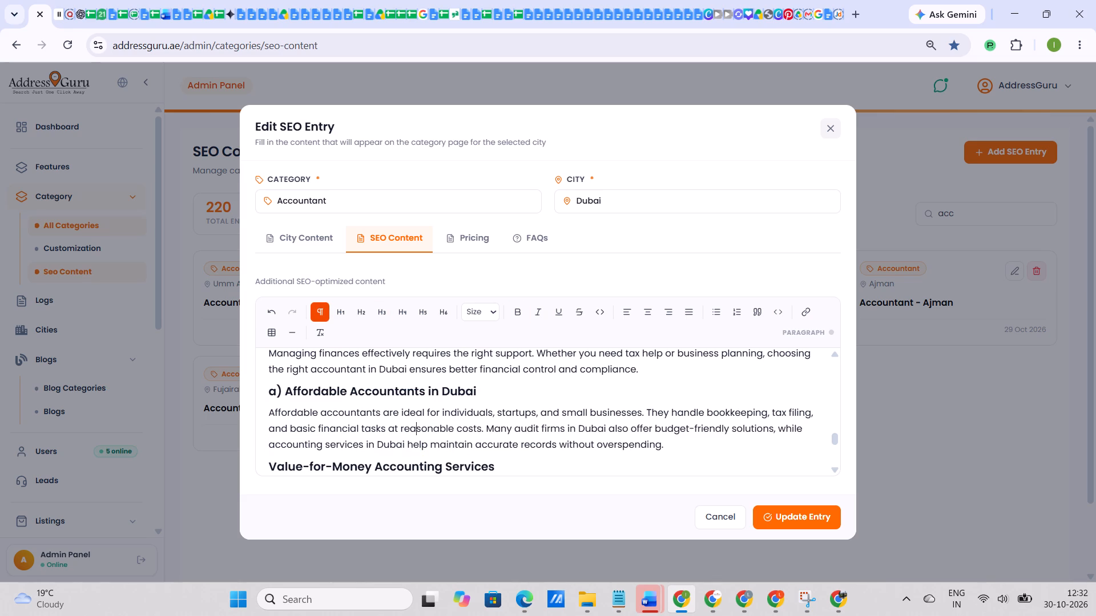
Bold the words "They handle" in the Affordable Accountants paragraph.
left_click_drag(647, 410, 708, 406)
key("ctrl+b")
left_click(665, 408)
Add the letter prefix "b) " in front of the "Value-for-Money Accounting Services" heading.
scroll(436, 437, "down", 1)
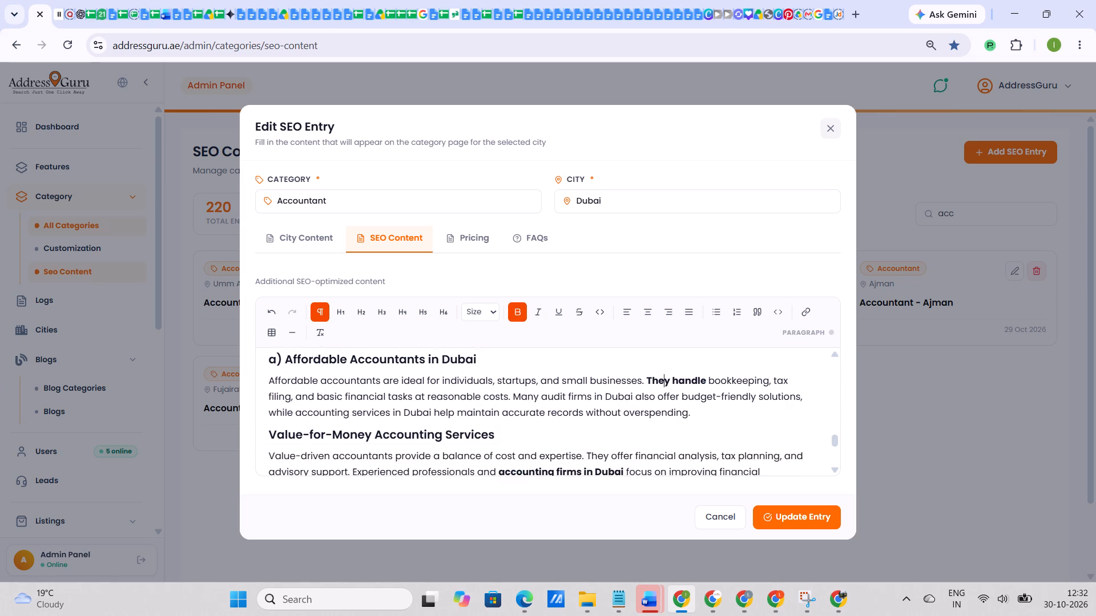
scroll(436, 437, "down", 1)
left_click(272, 394)
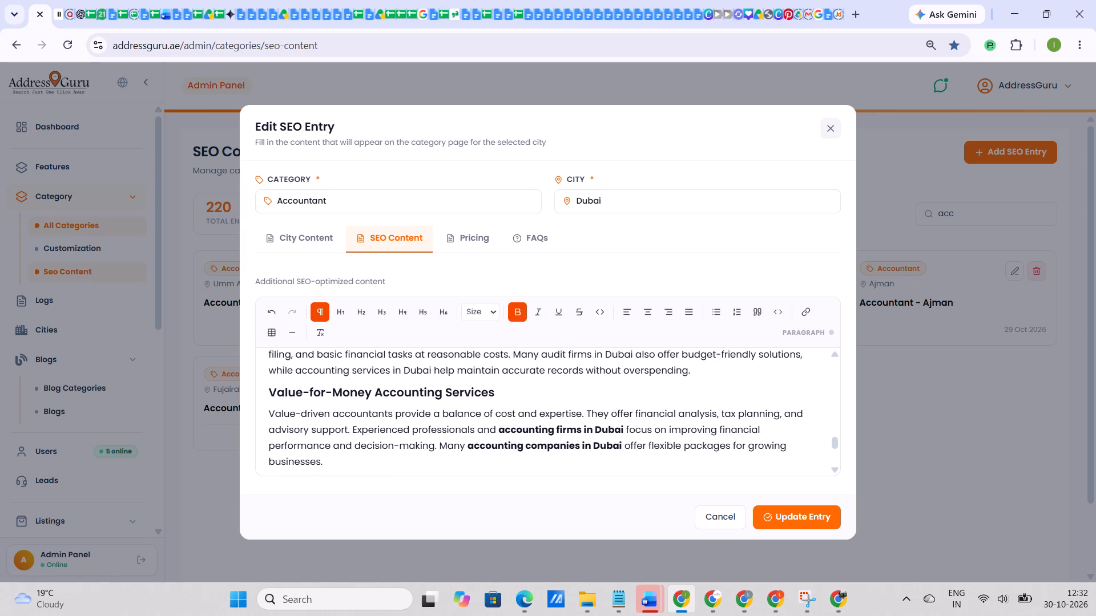
key("b")
type(")")
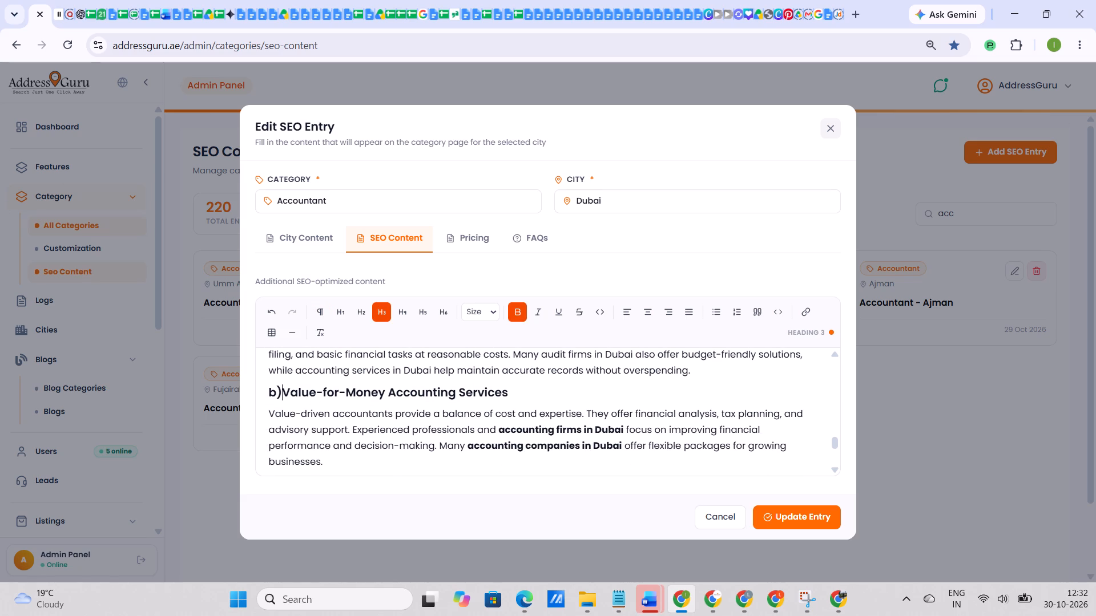
key("space")
scroll(401, 420, "down", 1)
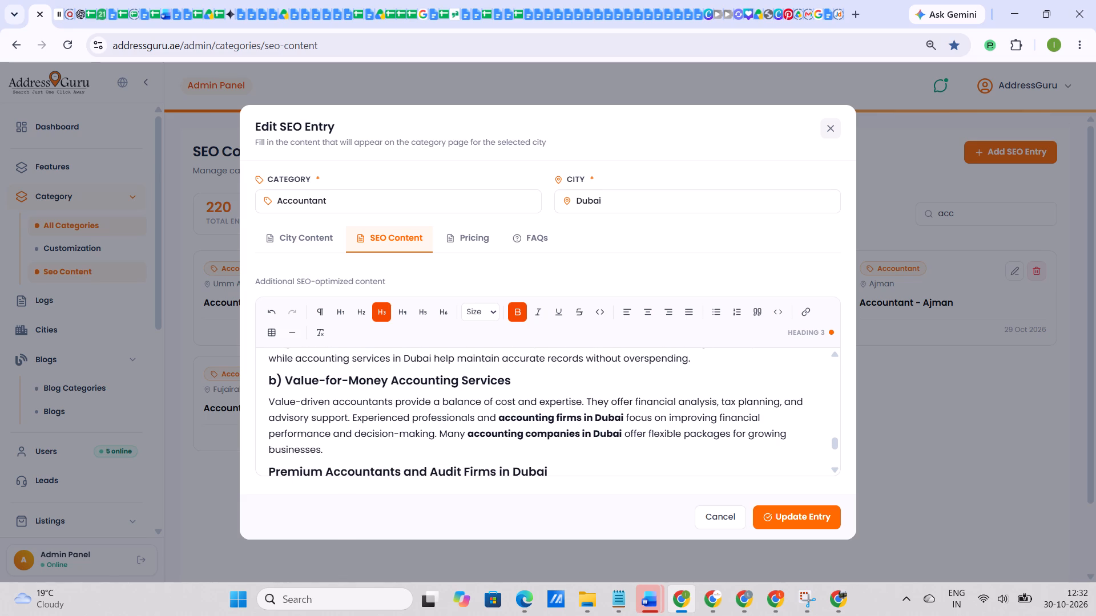
In the Value-for-Money paragraph, remove bold from "accounting firms in Dubai" and "accounting companies in Dubai".
left_click_drag(494, 414, 696, 427)
key("ctrl+b")
key("ctrl+b")
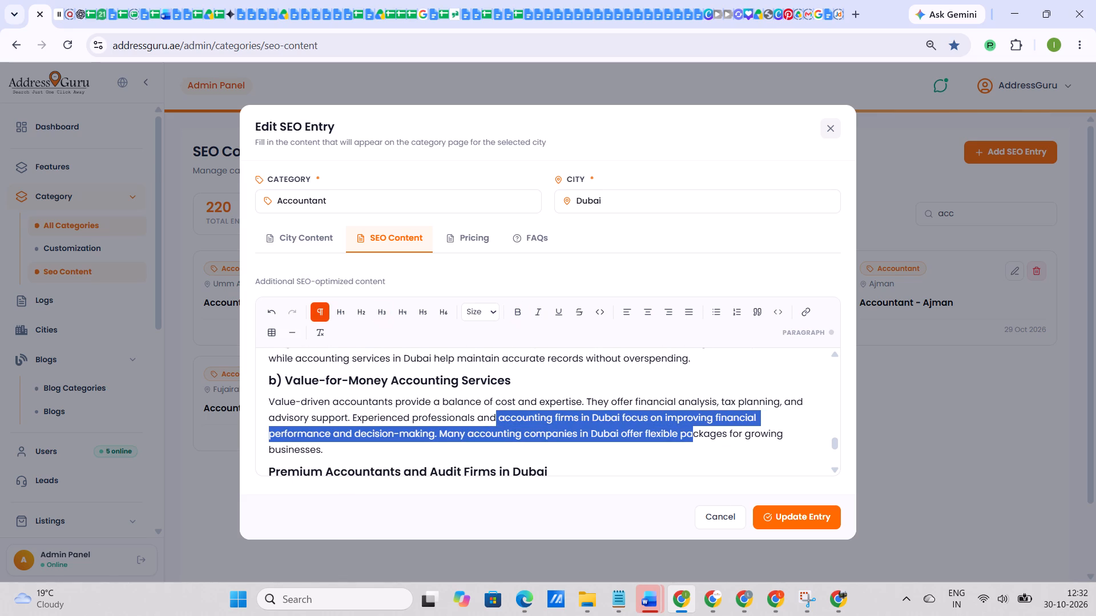
left_click(613, 426)
left_click(355, 426)
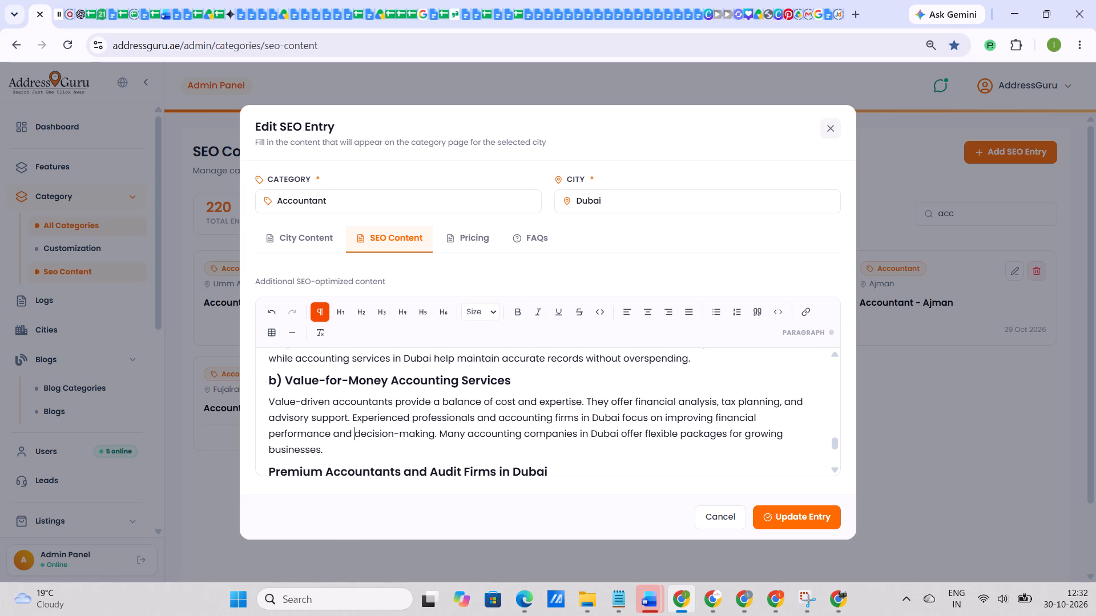
Bold the phrase "balance of cost and expertise" in the Value-for-Money Accounting Services paragraph.
left_click_drag(441, 400, 533, 405)
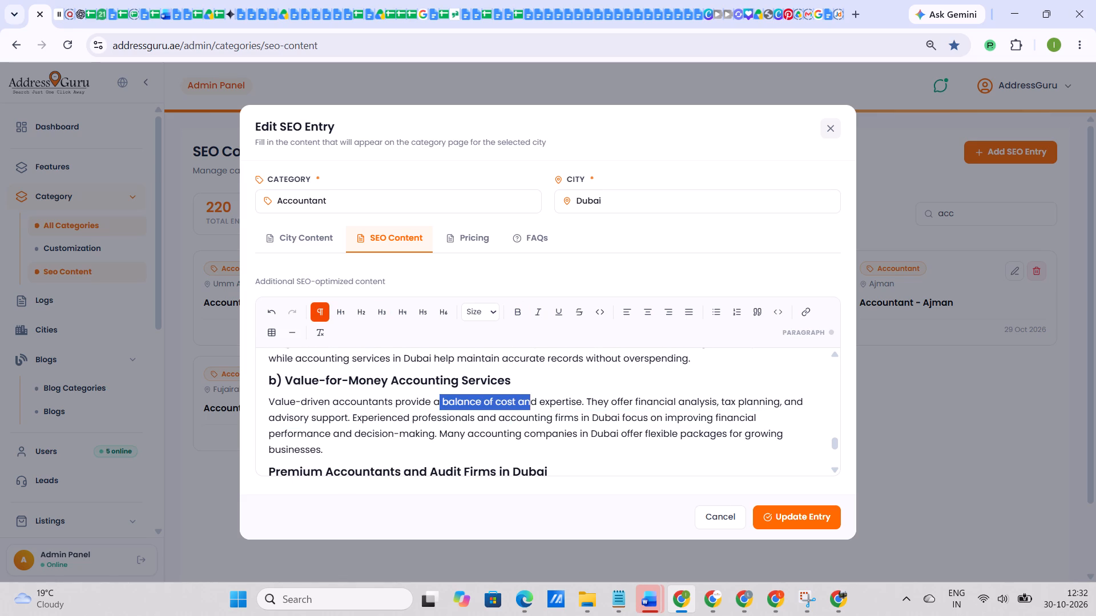
left_click_drag(533, 405, 582, 402)
key("ctrl+b")
left_click(573, 414)
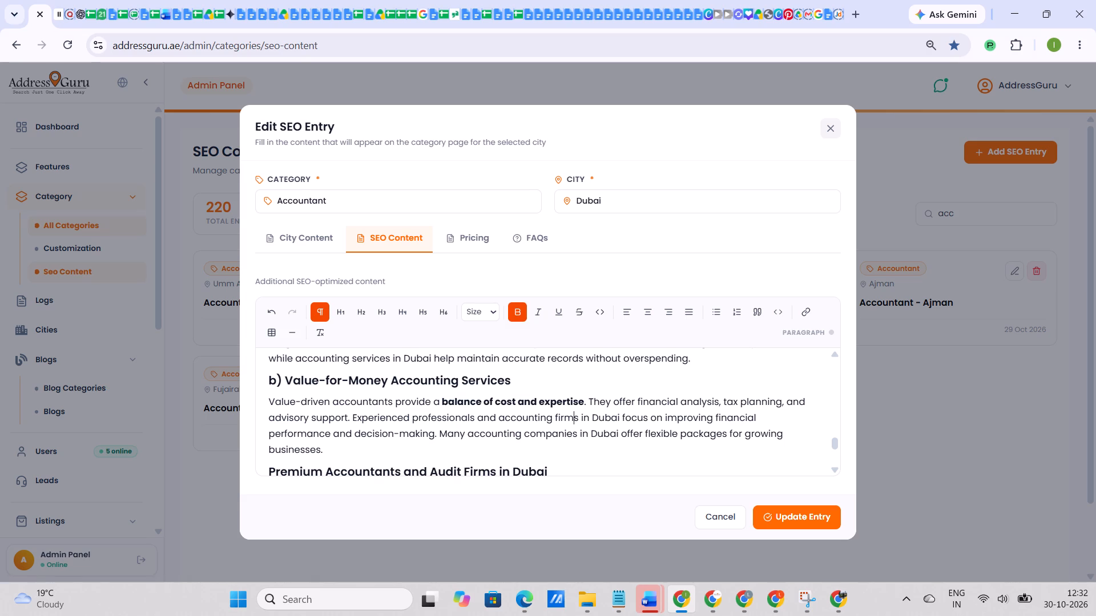
Add the letter prefix "c) " in front of the "Premium Accountants and Audit Firms in Dubai" heading.
scroll(571, 418, "down", 1)
left_click(268, 439)
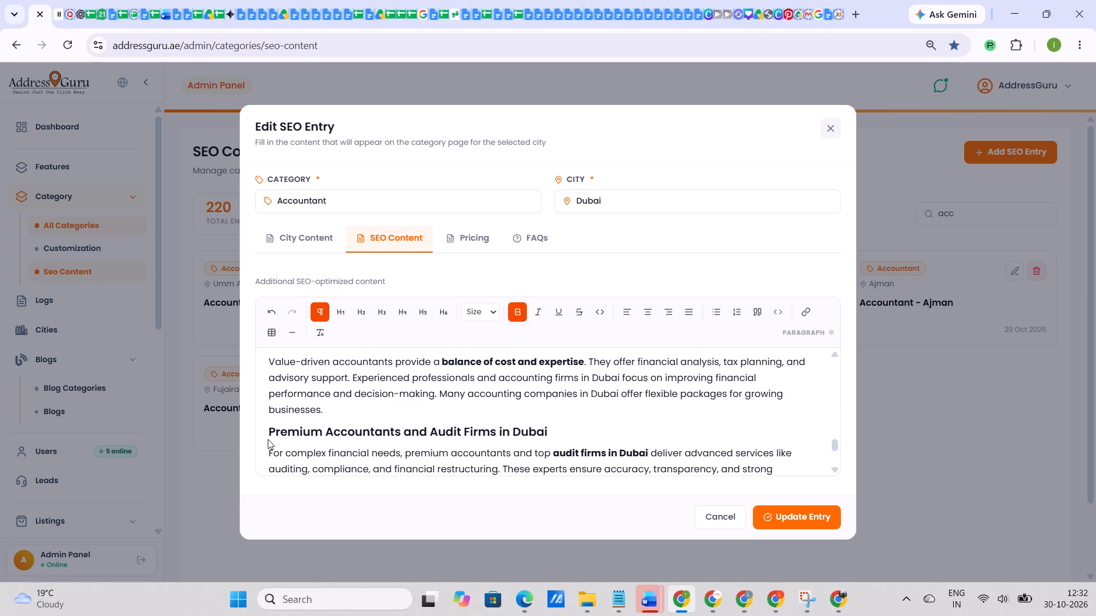
left_click(269, 430)
key("c")
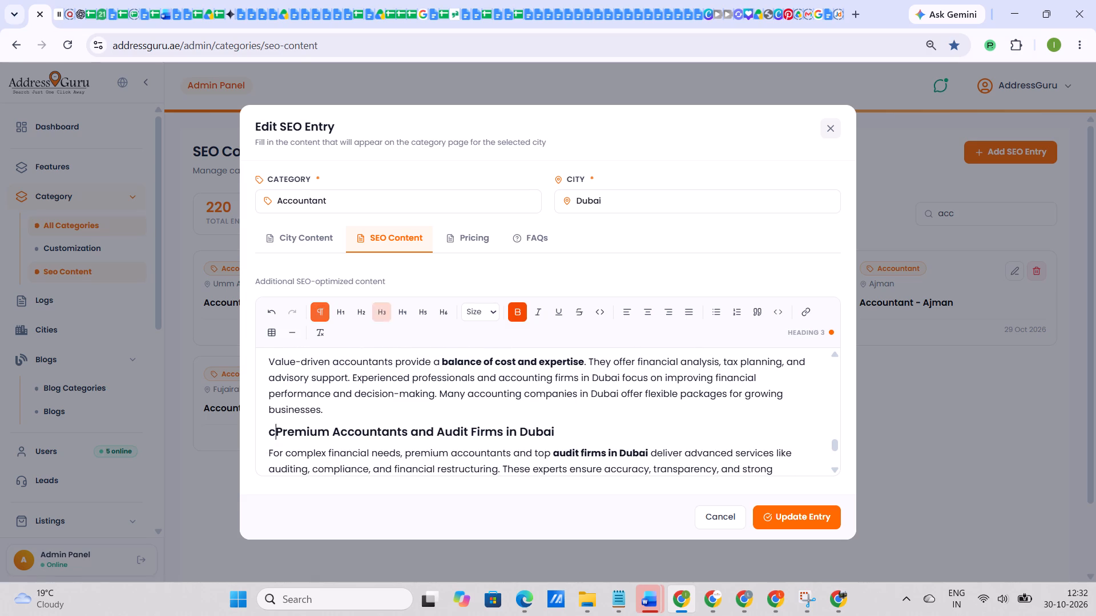
type(")")
key("space")
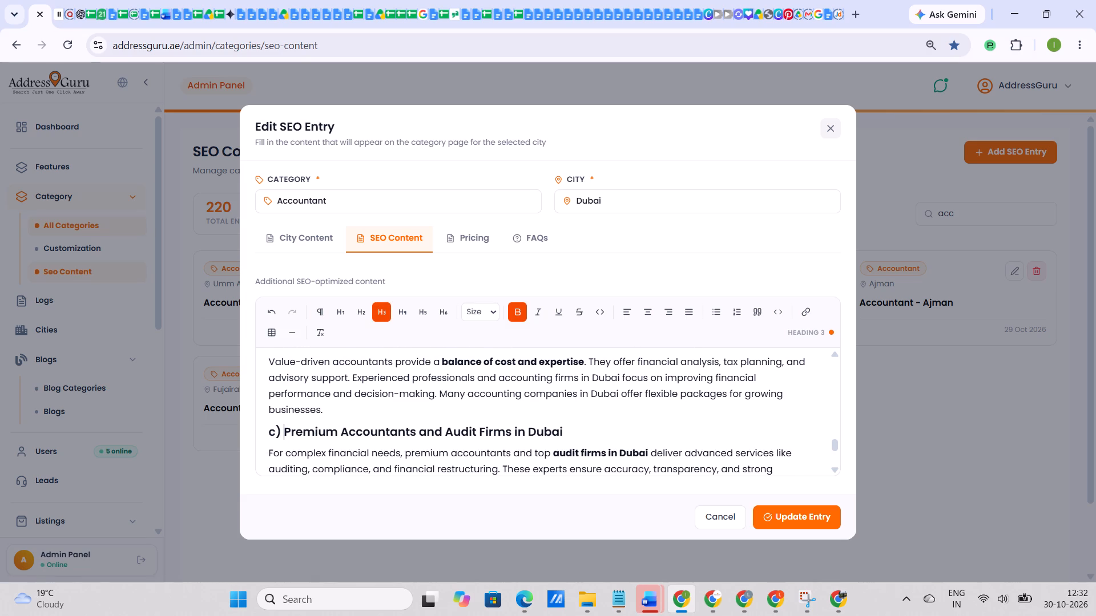
Remove bold from "audit firms in Dubai" in the Premium Accountants paragraph.
scroll(467, 432, "down", 1)
left_click_drag(551, 416, 563, 416)
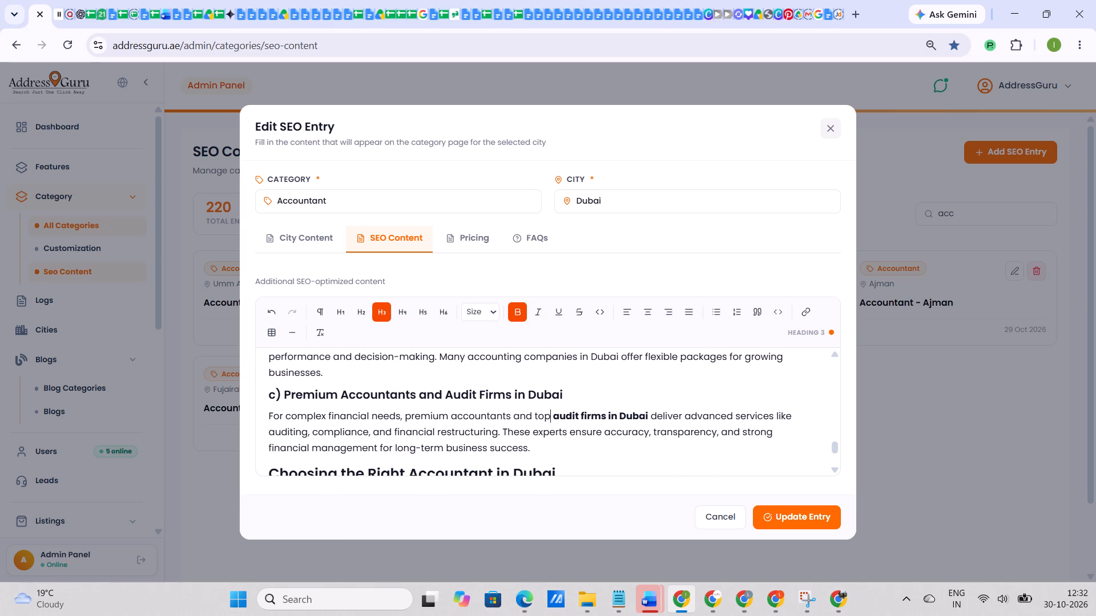
left_click_drag(563, 416, 705, 416)
key("ctrl+b")
key("ctrl+b")
left_click(434, 434)
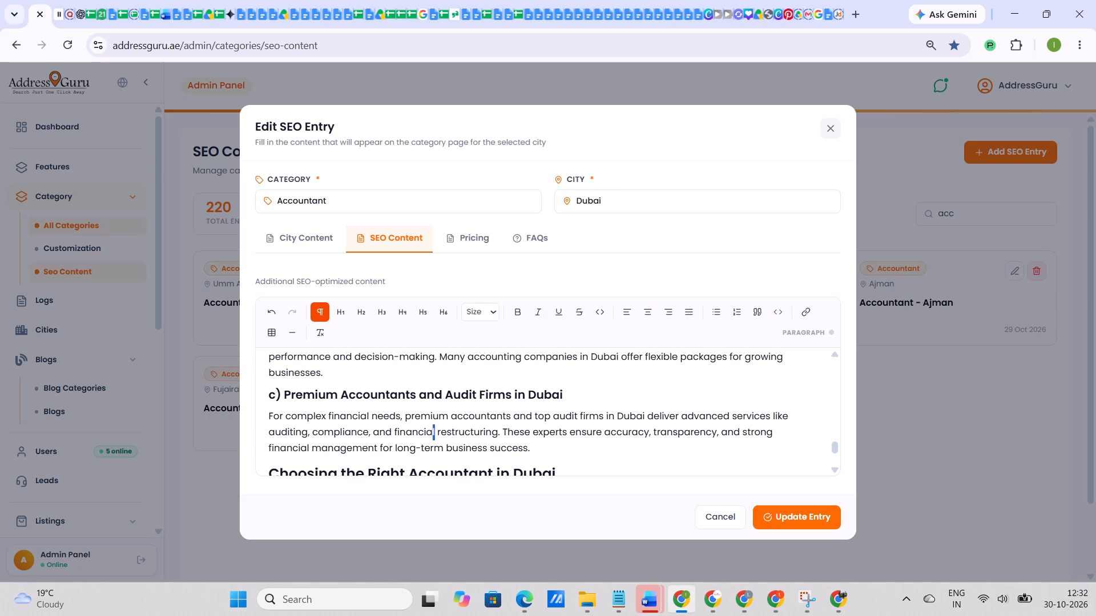
Bold the phrase "long-term business success." at the end of the Premium Accountants paragraph.
scroll(549, 446, "down", 1)
left_click_drag(394, 392, 489, 392)
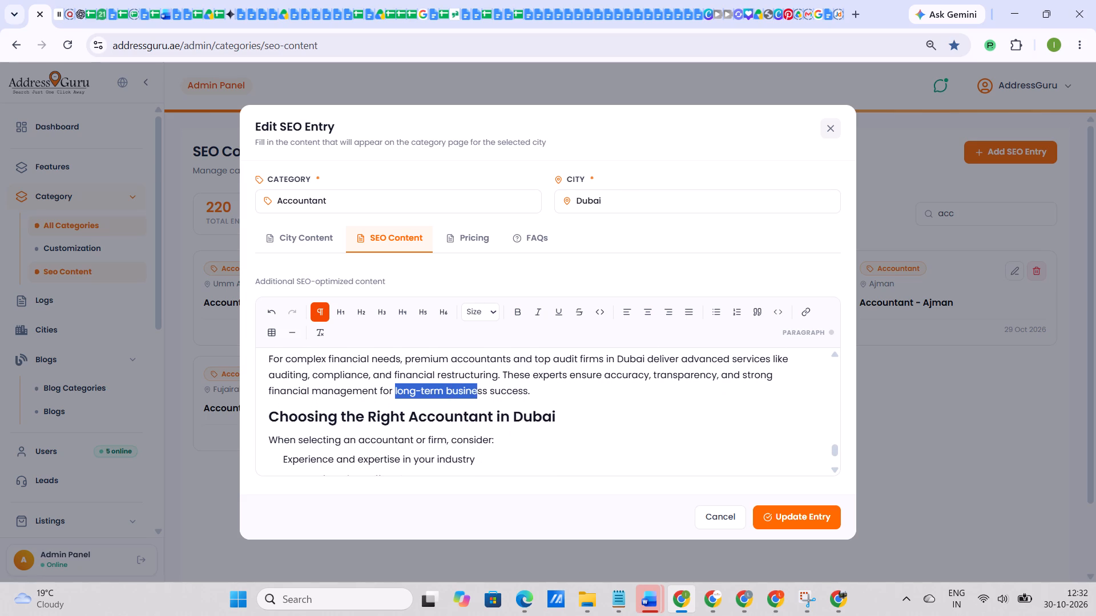
left_click_drag(489, 392, 541, 387)
key("ctrl+v")
key("ctrl+z")
key("ctrl+b")
left_click(541, 387)
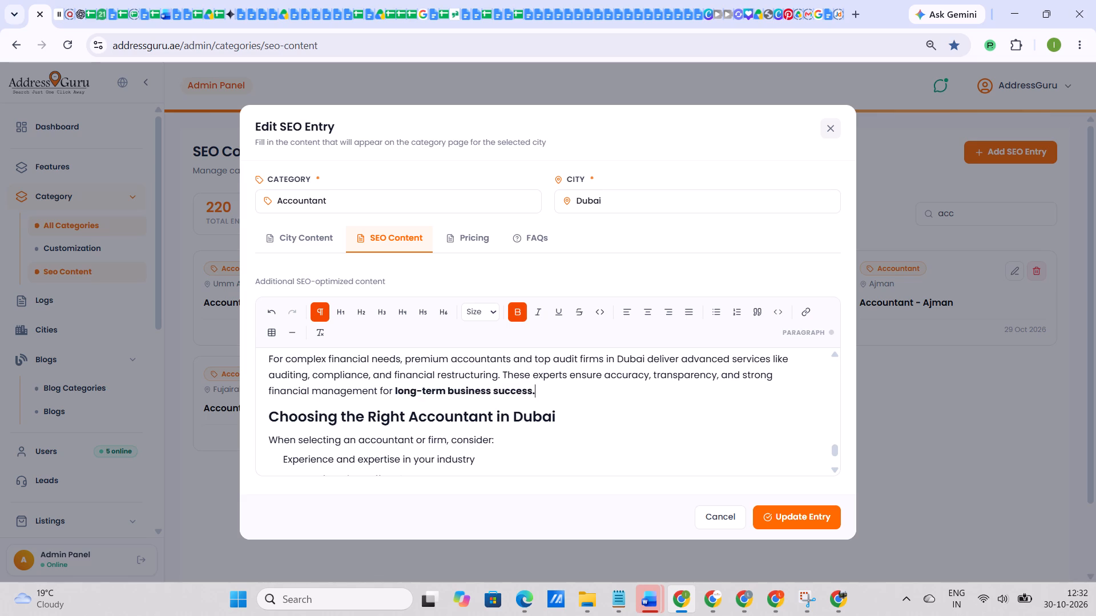
Review the heading prefixes and bolded phrases across the affordable, value-for-money and premium accountant sections.
scroll(521, 406, "up", 1)
scroll(514, 414, "down", 1)
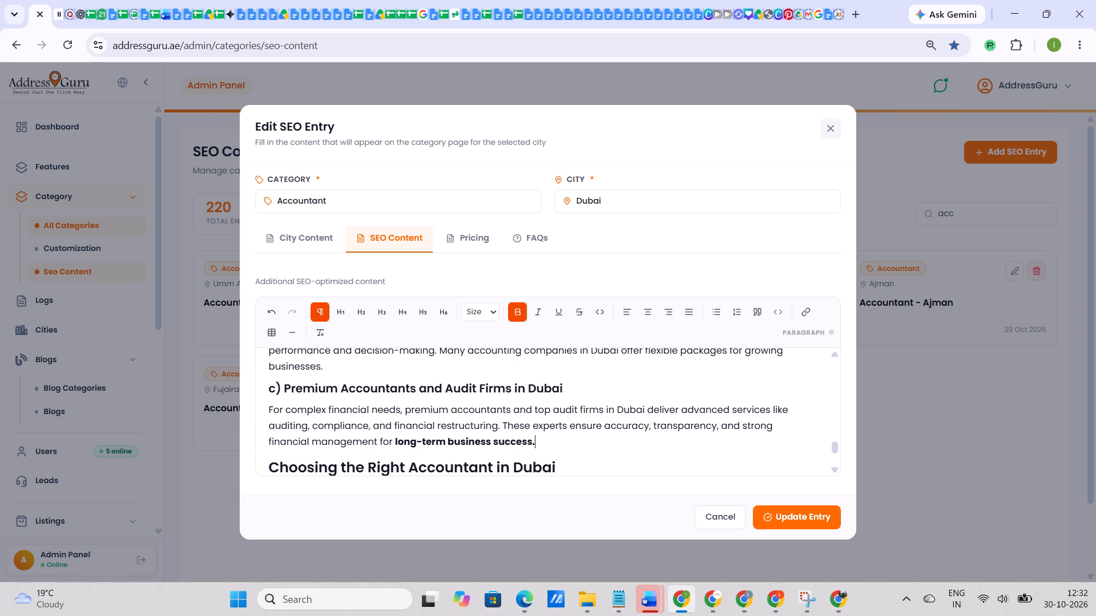
scroll(514, 414, "up", 4)
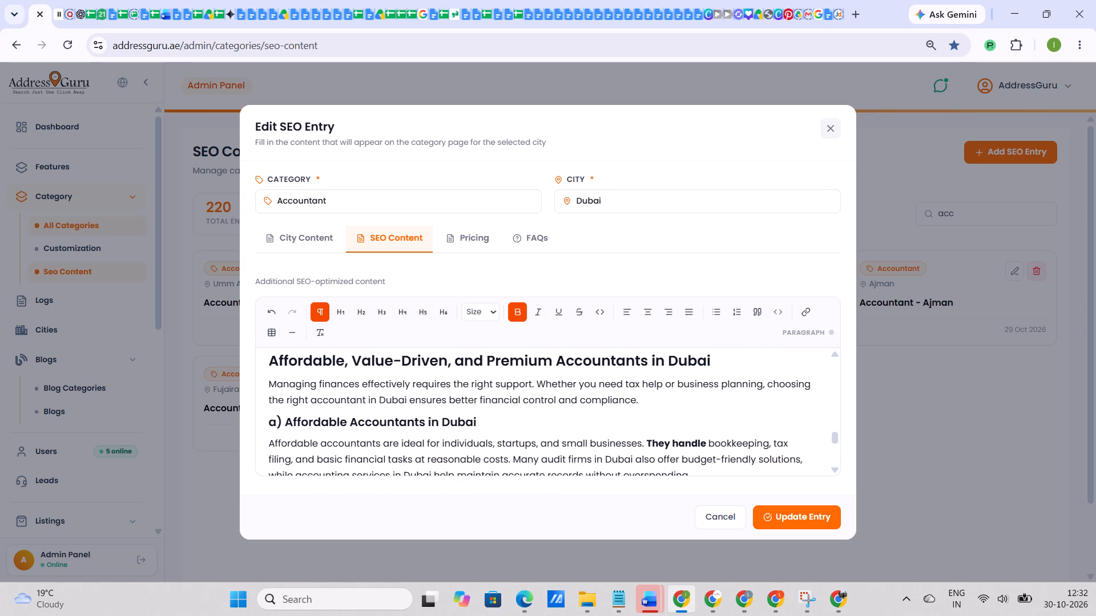
scroll(514, 414, "up", 1)
scroll(512, 415, "down", 4)
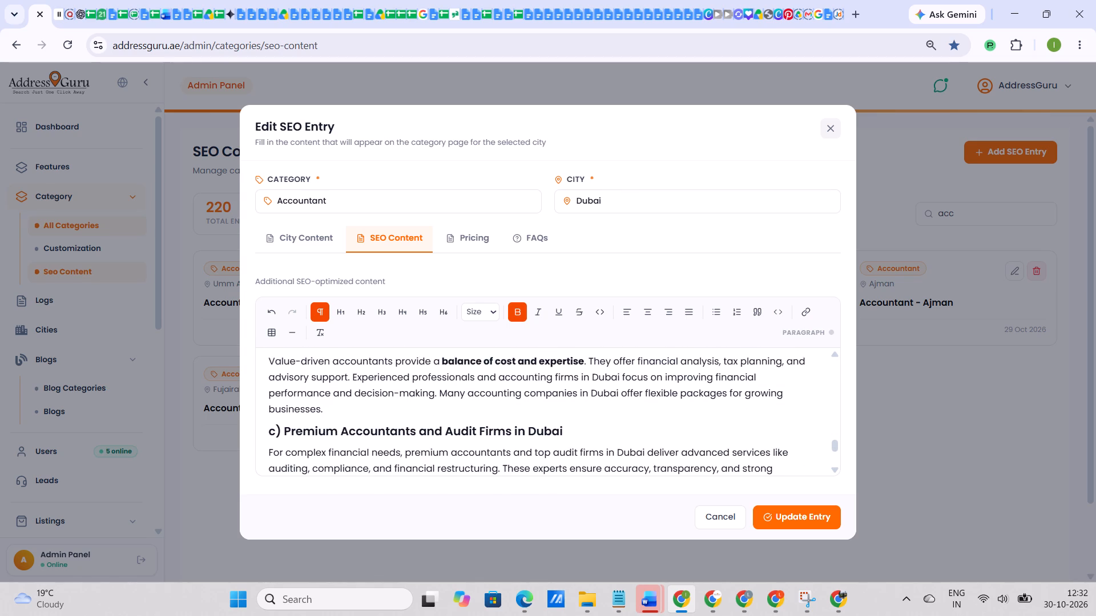
scroll(511, 415, "down", 3)
left_click(497, 411)
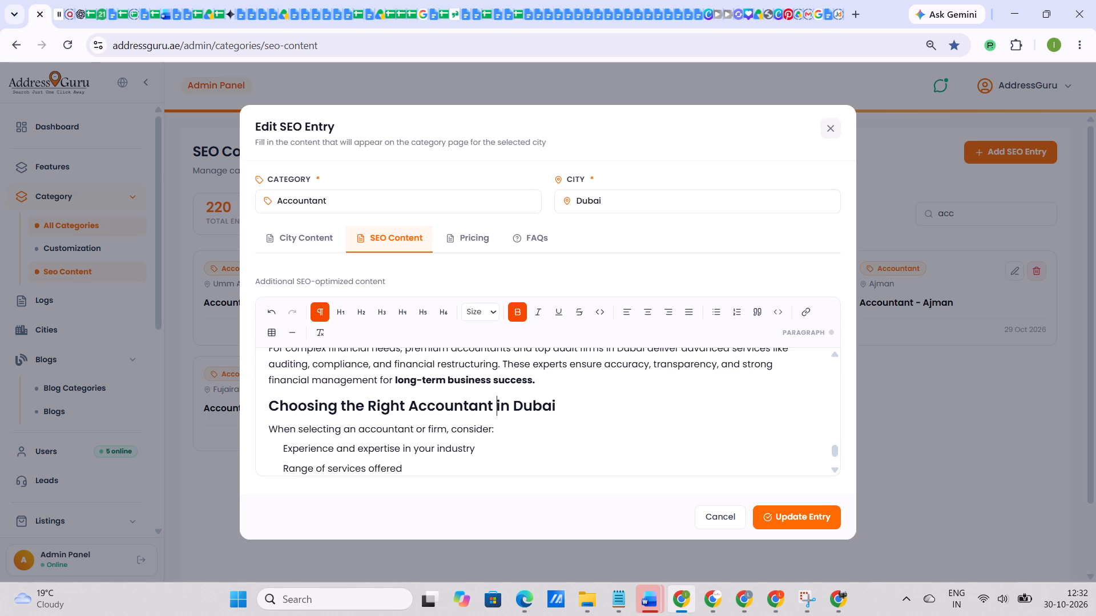
Bold the phrase "stay compliant and focused" in the closing paragraph of the Choosing the Right Accountant section.
scroll(497, 421, "down", 2)
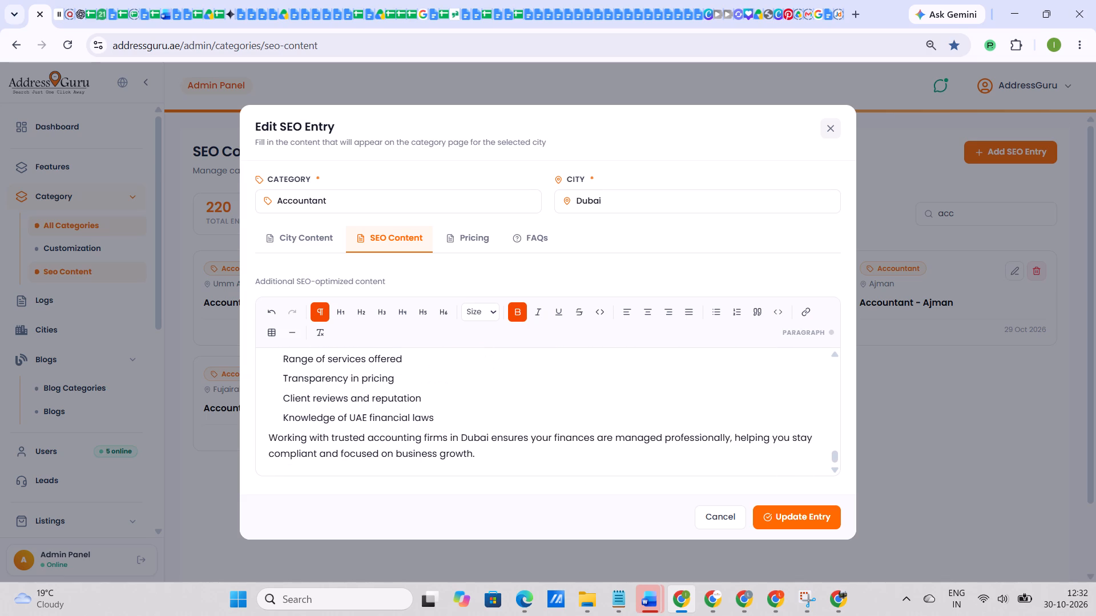
scroll(479, 419, "down", 2)
left_click_drag(793, 439, 377, 453)
key("ctrl+v")
key("ctrl+z")
key("ctrl+b")
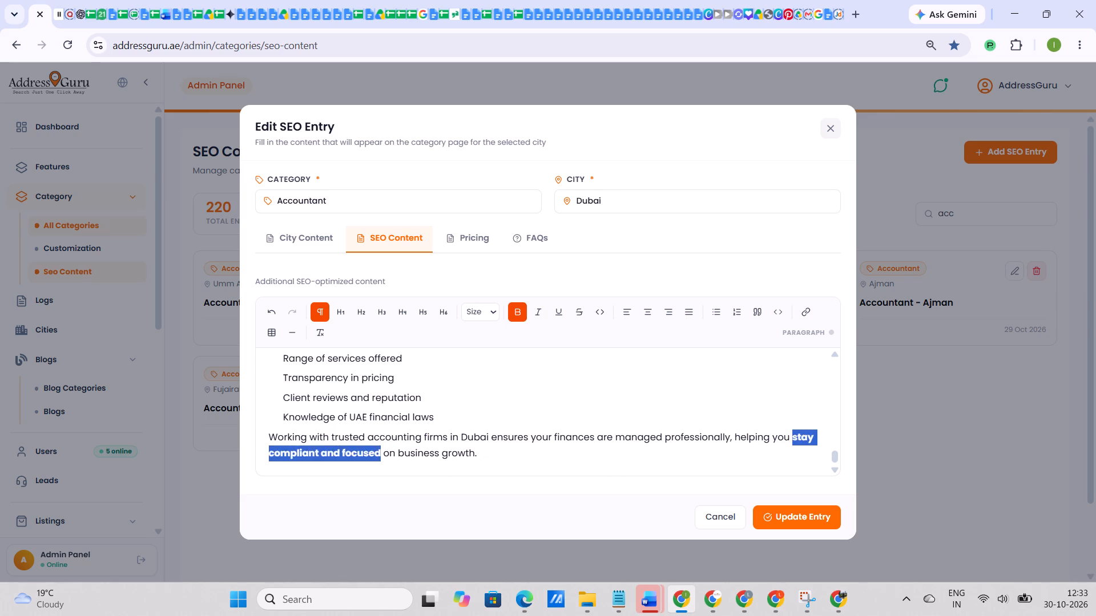
left_click(435, 436)
Review the numbering and bolded phrases in the earlier audit, services and benefits sections of the SEO content.
scroll(437, 435, "up", 5)
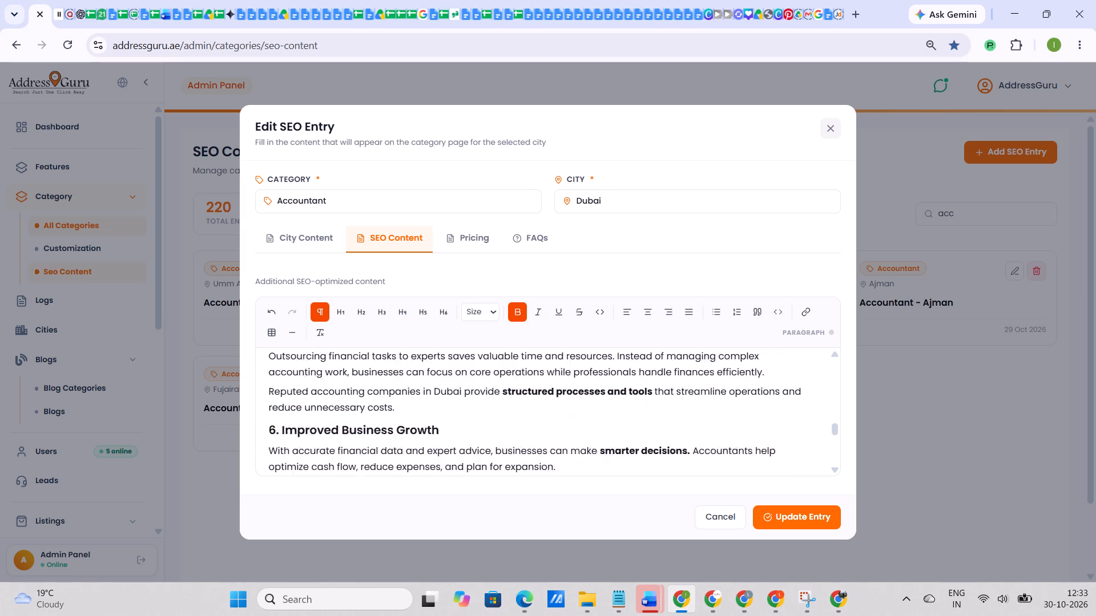
scroll(436, 434, "up", 6)
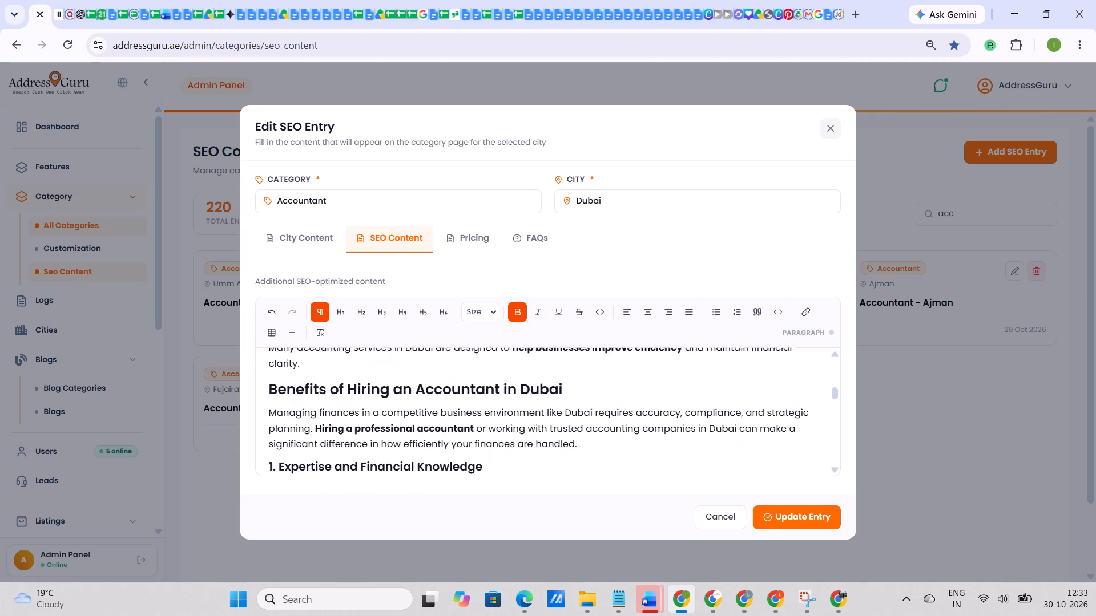
scroll(433, 434, "up", 4)
scroll(433, 434, "down", 3)
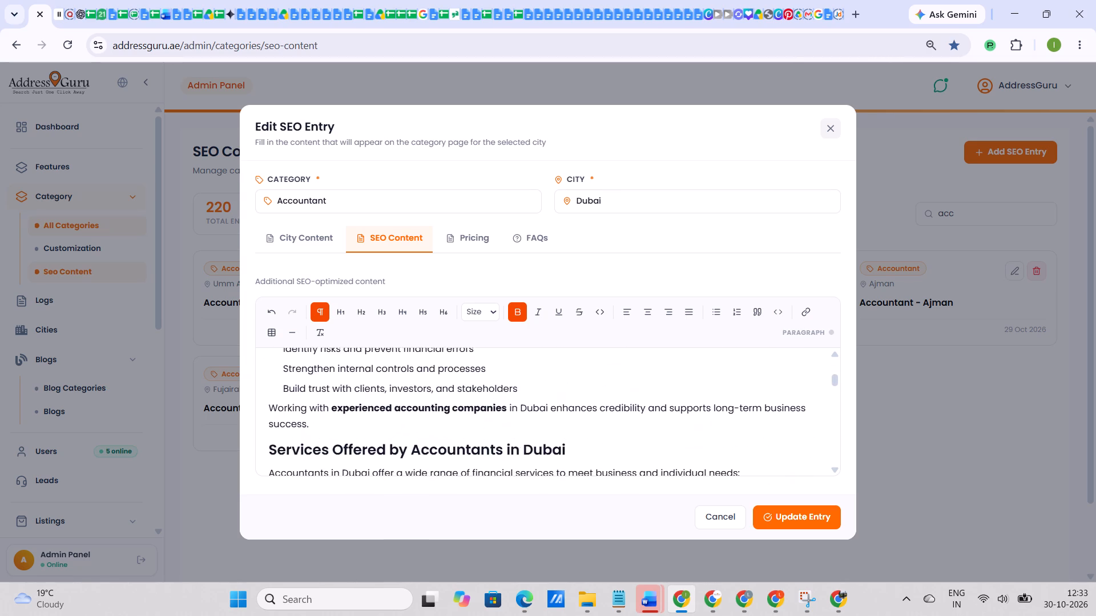
scroll(432, 435, "down", 2)
scroll(432, 435, "up", 1)
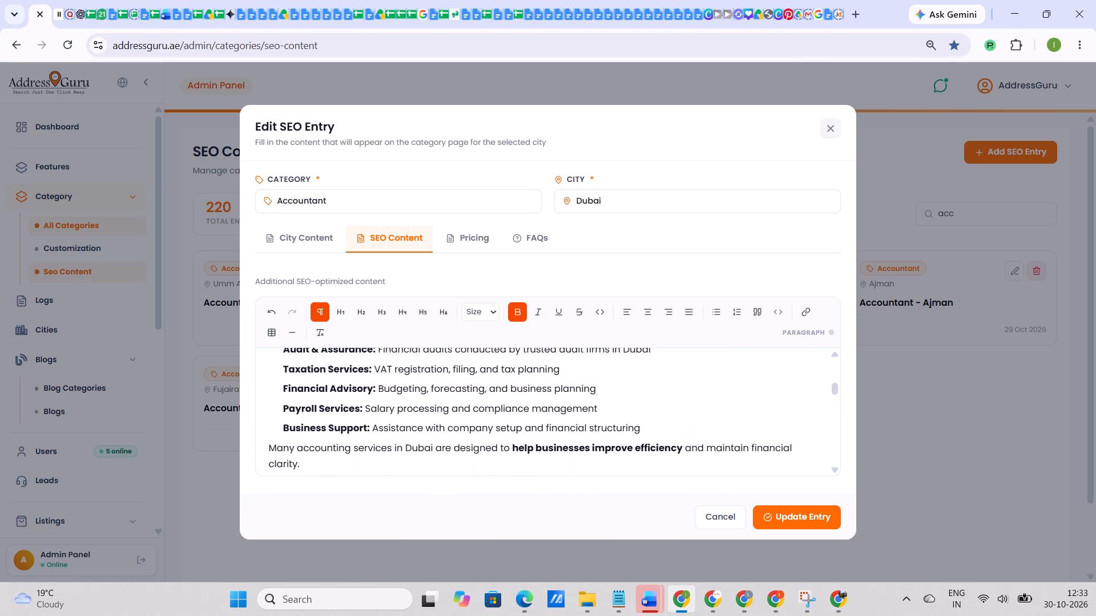
scroll(432, 435, "up", 1)
scroll(432, 435, "down", 9)
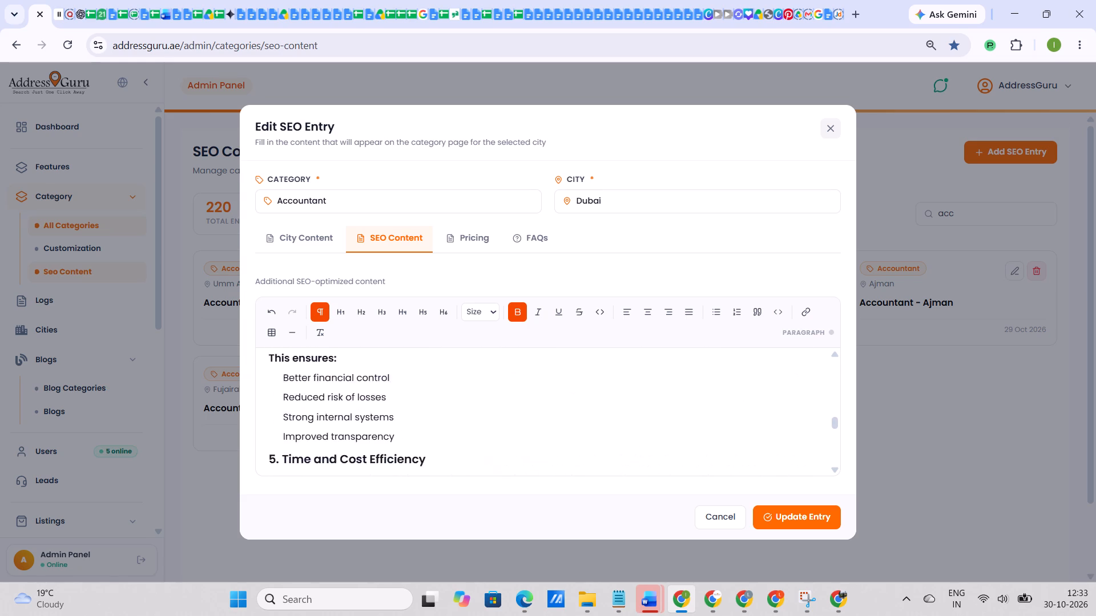
Add an empty paragraph after the closing sentence ending in "on business growth.".
scroll(431, 435, "down", 2)
scroll(512, 454, "down", 6)
left_click(487, 444)
left_click(491, 456)
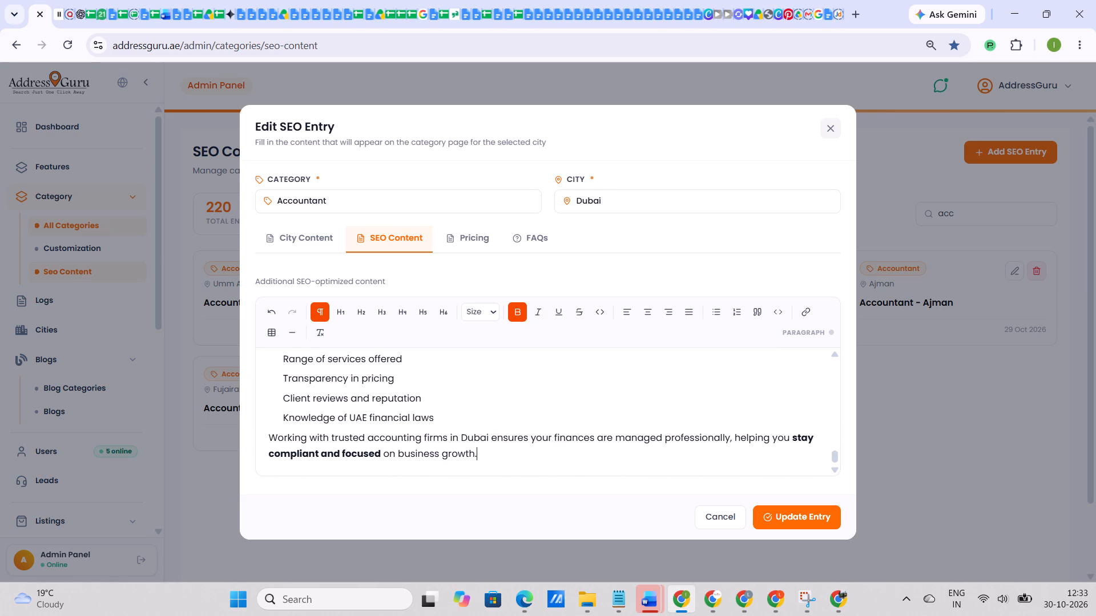
key("Return")
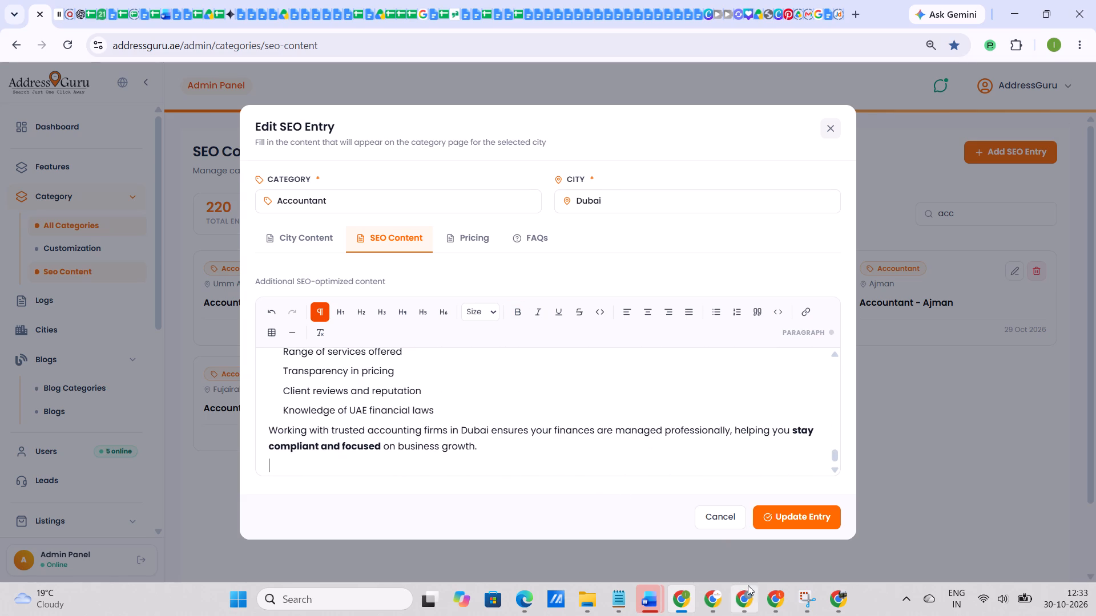
Switch to the browser window with the live Dubai accountant page and examine its content, pricing guide and FAQs.
left_click(706, 598)
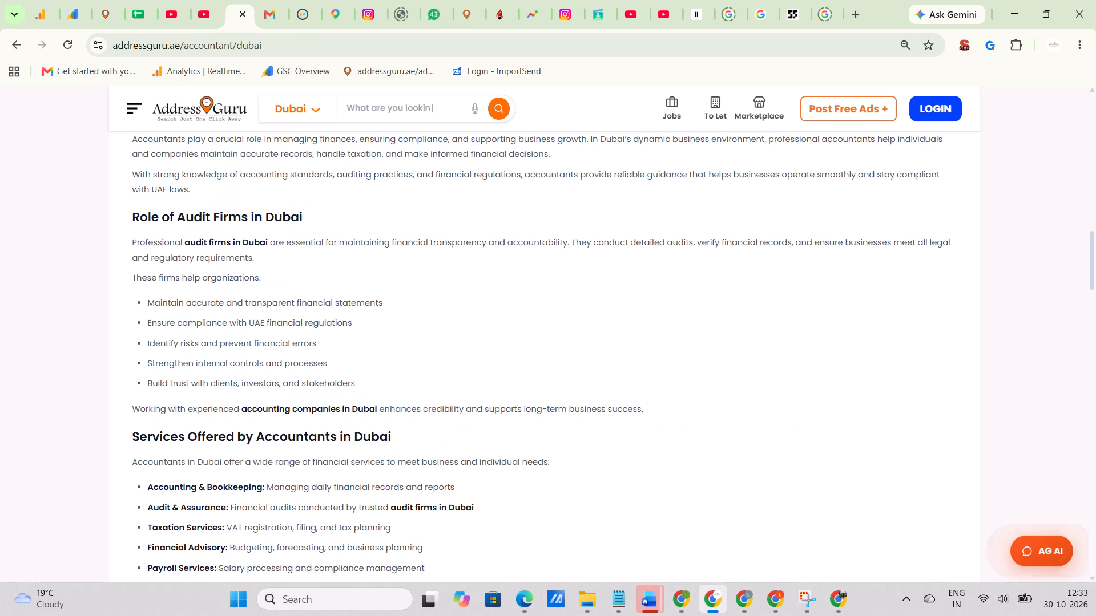
scroll(377, 456, "down", 8)
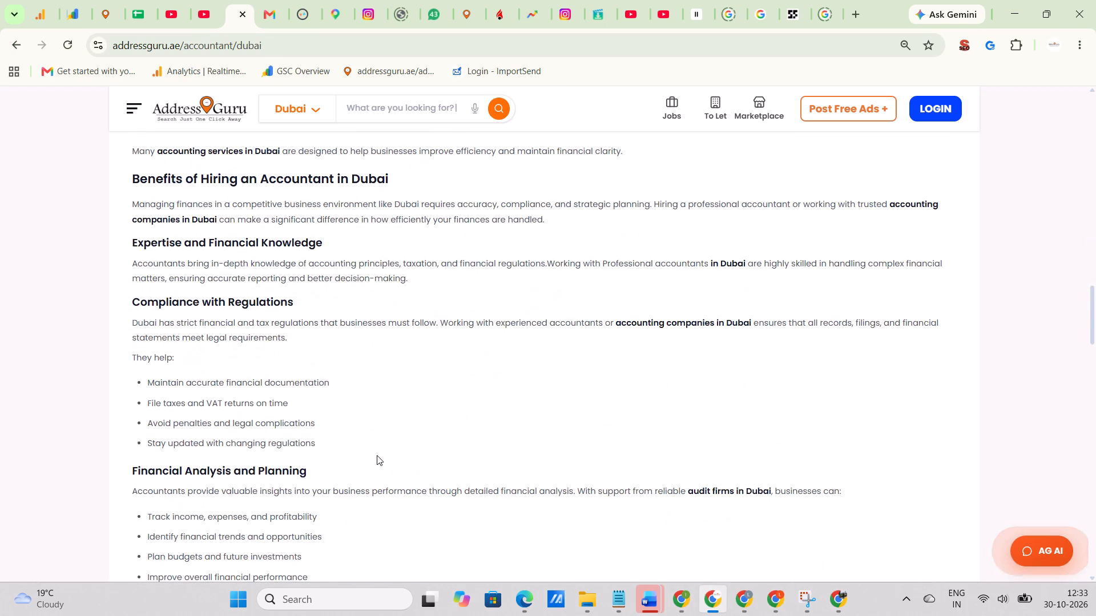
scroll(377, 455, "down", 9)
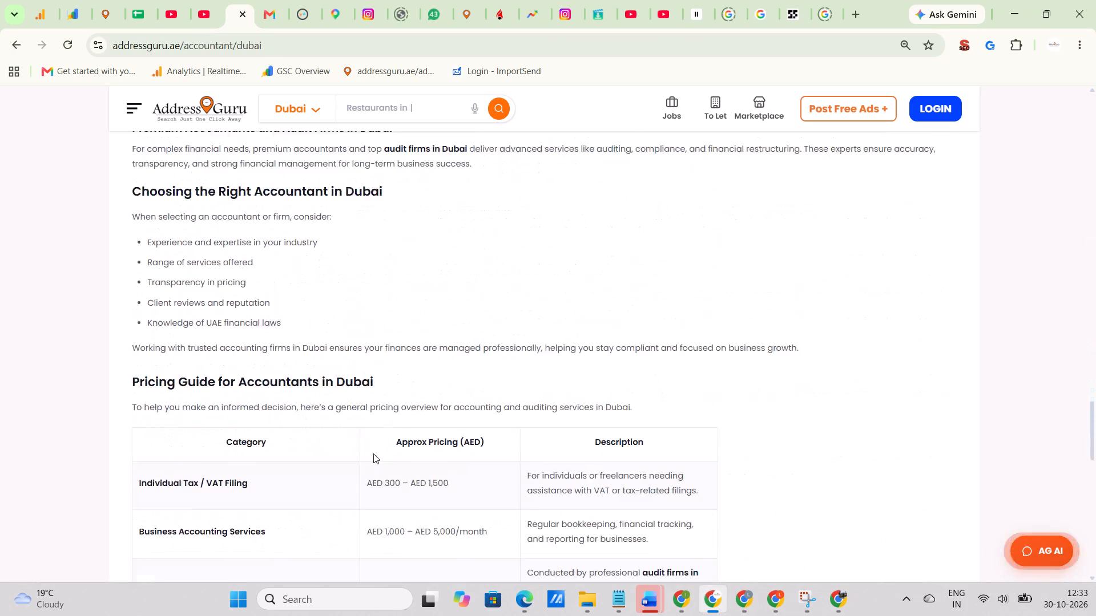
scroll(373, 453, "down", 9)
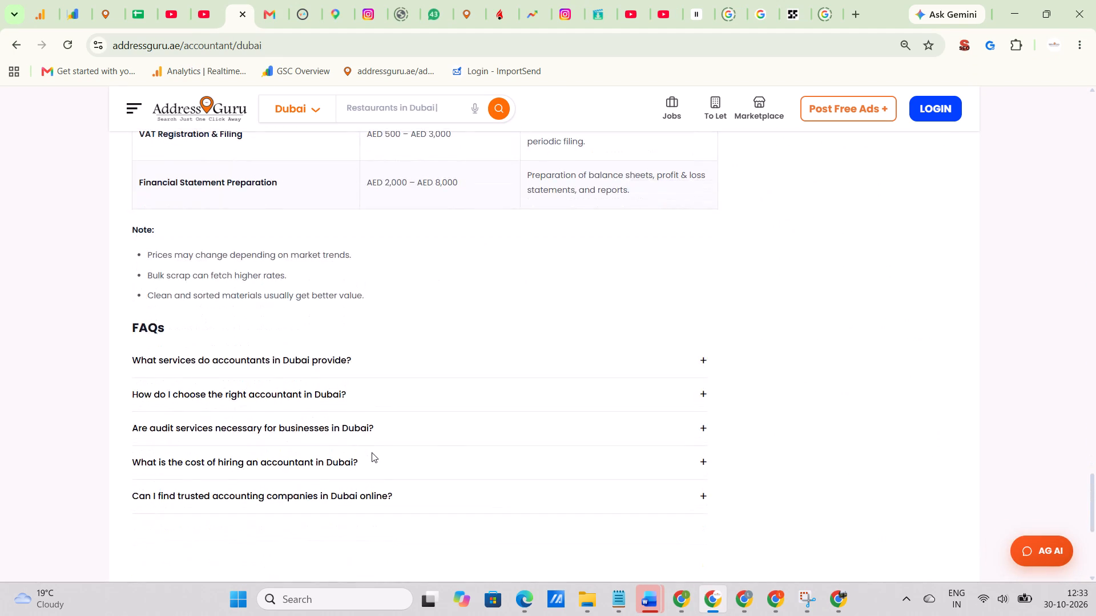
scroll(372, 452, "up", 10)
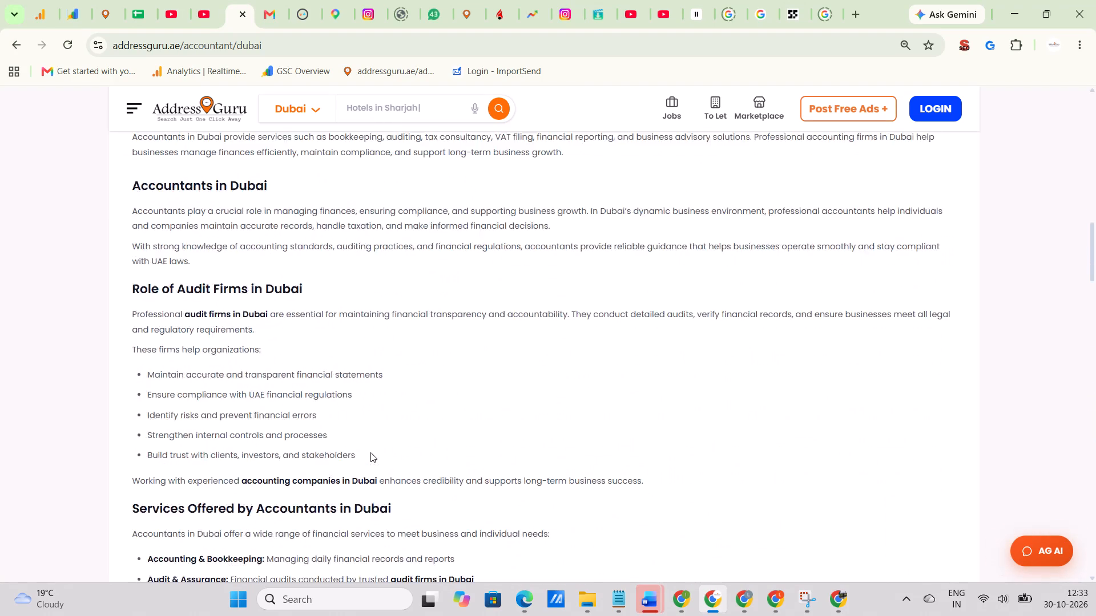
scroll(370, 452, "up", 2)
scroll(370, 452, "down", 4)
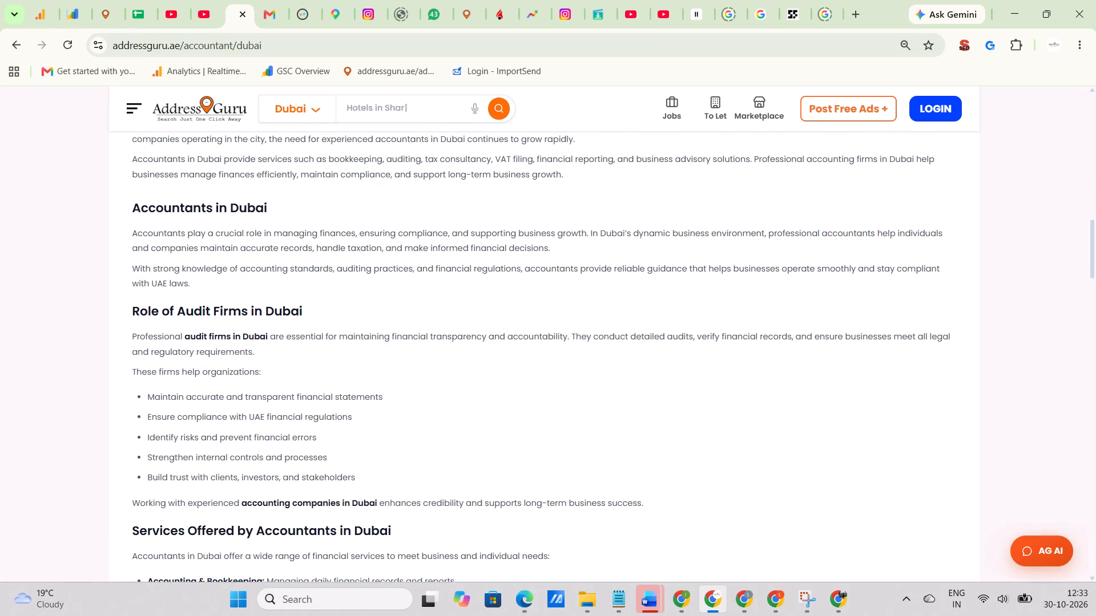
Change the live accountant page's city from Dubai to Fujairah.
left_click(292, 109)
left_click(300, 260)
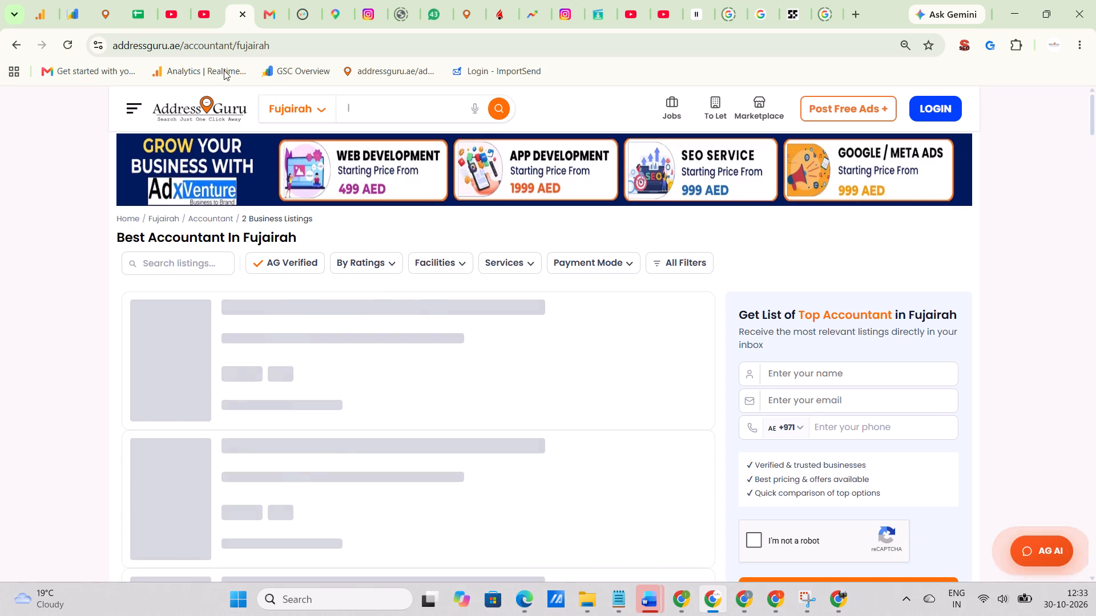
Copy the live Fujairah page's text from "Explore Accountants in Fujairah with AddressGuru UAE" through "You can also explore" into the Dubai SEO content's end.
scroll(482, 326, "down", 18)
scroll(482, 326, "left", 1)
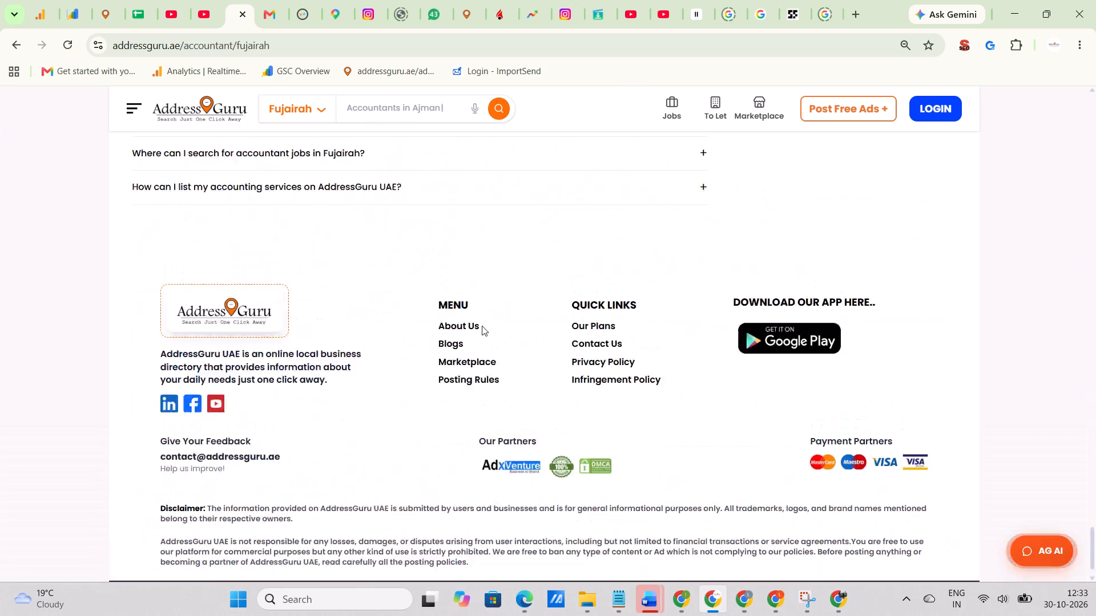
scroll(482, 326, "left", 1)
left_click_drag(131, 274, 238, 305)
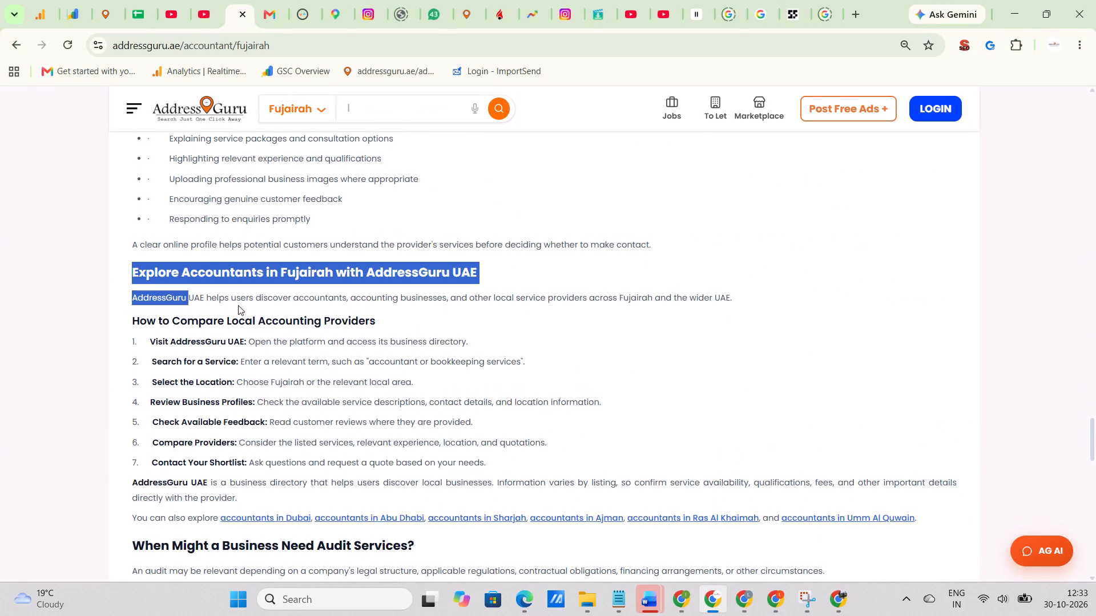
left_click_drag(238, 305, 216, 515)
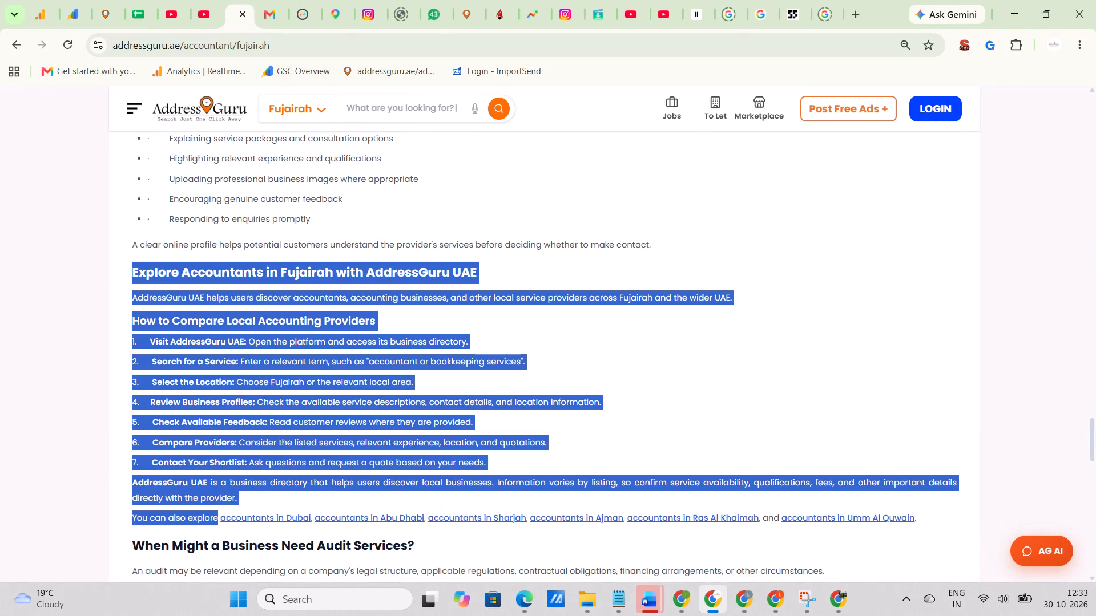
left_click_drag(216, 515, 215, 516)
key("ctrl+c")
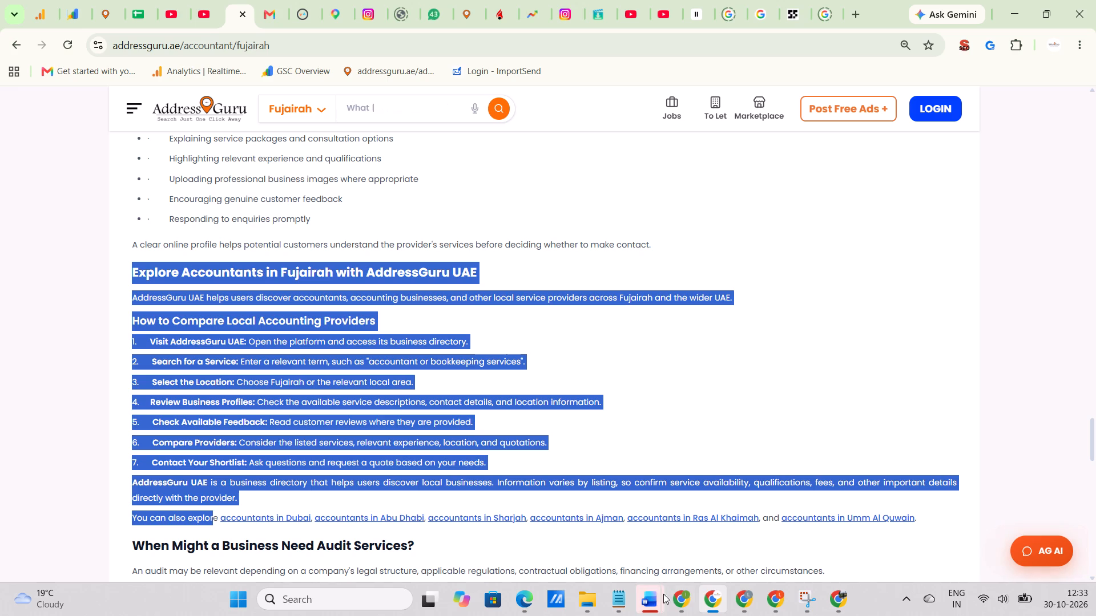
left_click(690, 589)
key("ctrl+v")
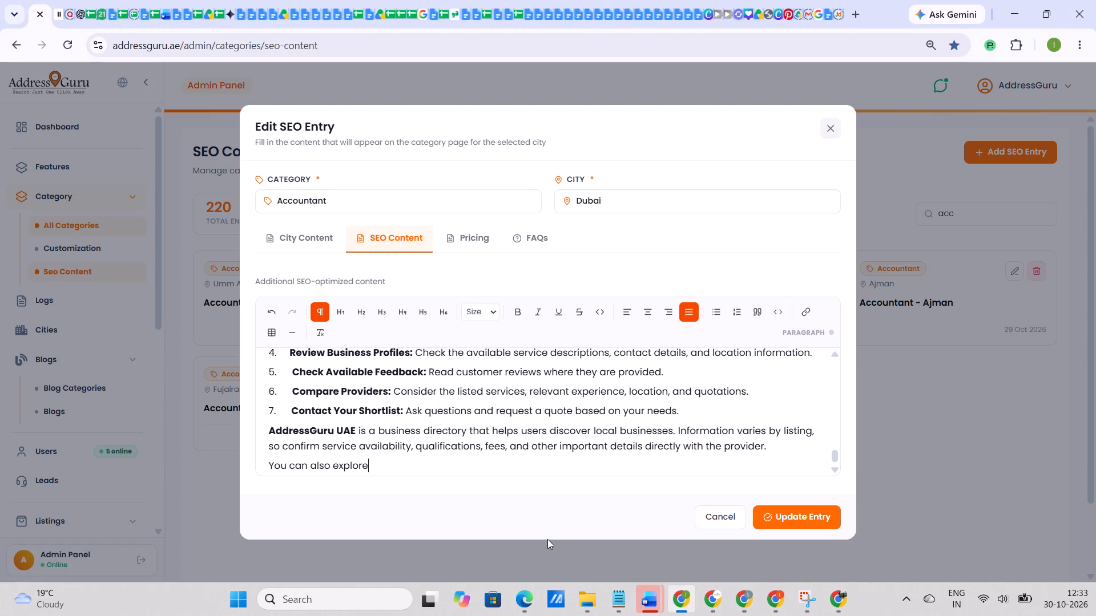
Add a colon and a space after "You can also explore" at the end of the SEO content.
type(":")
key("space")
Replace Fujairah with Dubai in the pasted "Explore Accountants" heading and in the introductory sentence below it.
scroll(521, 441, "up", 2)
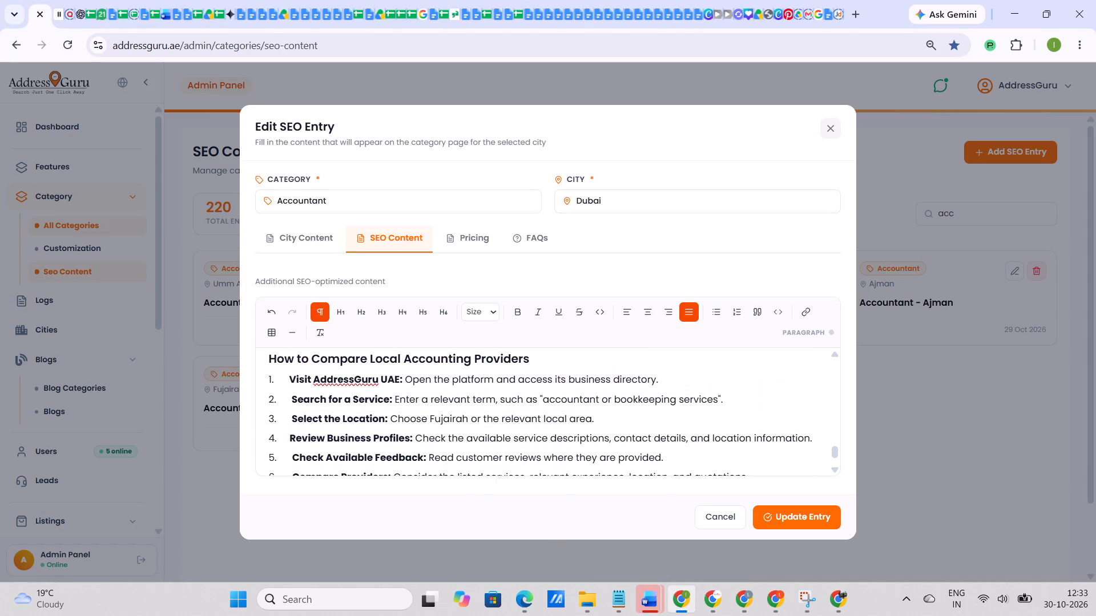
scroll(530, 400, "up", 2)
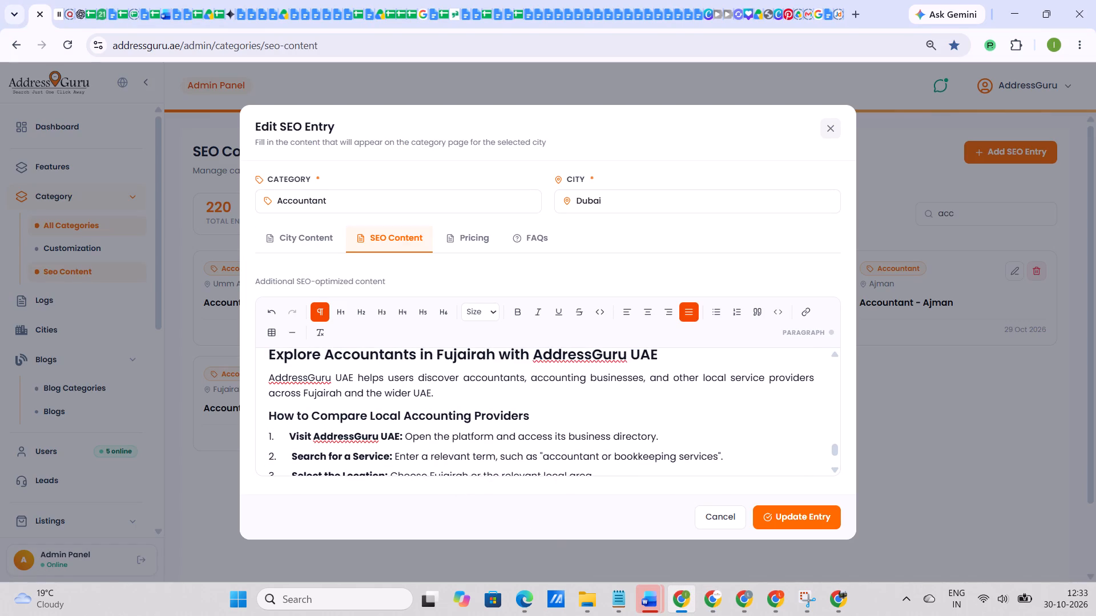
scroll(477, 394, "up", 1)
triple_click(444, 372)
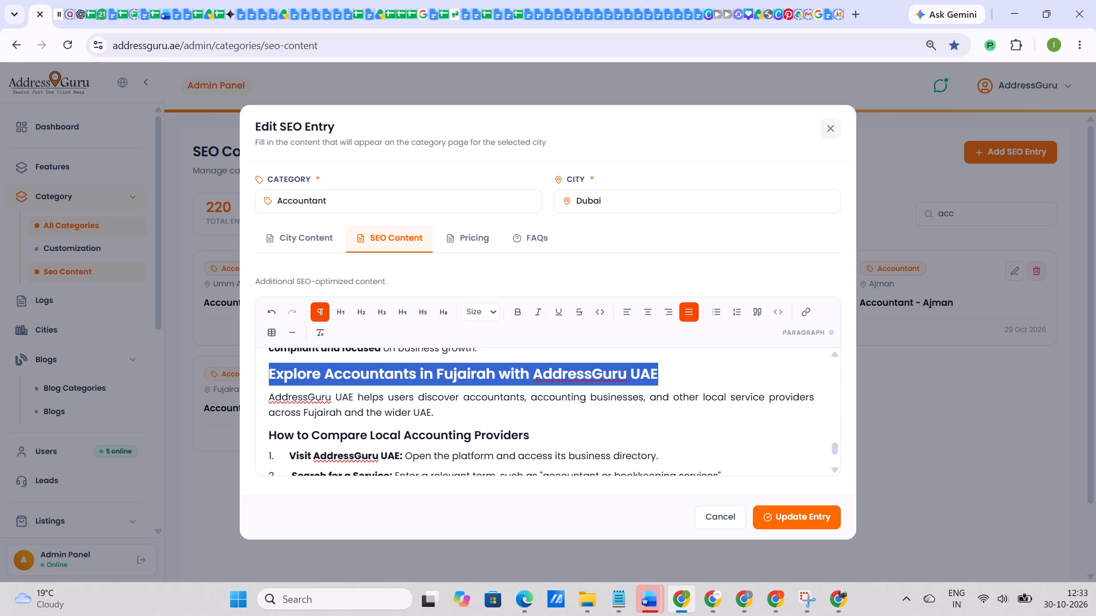
double_click(444, 372)
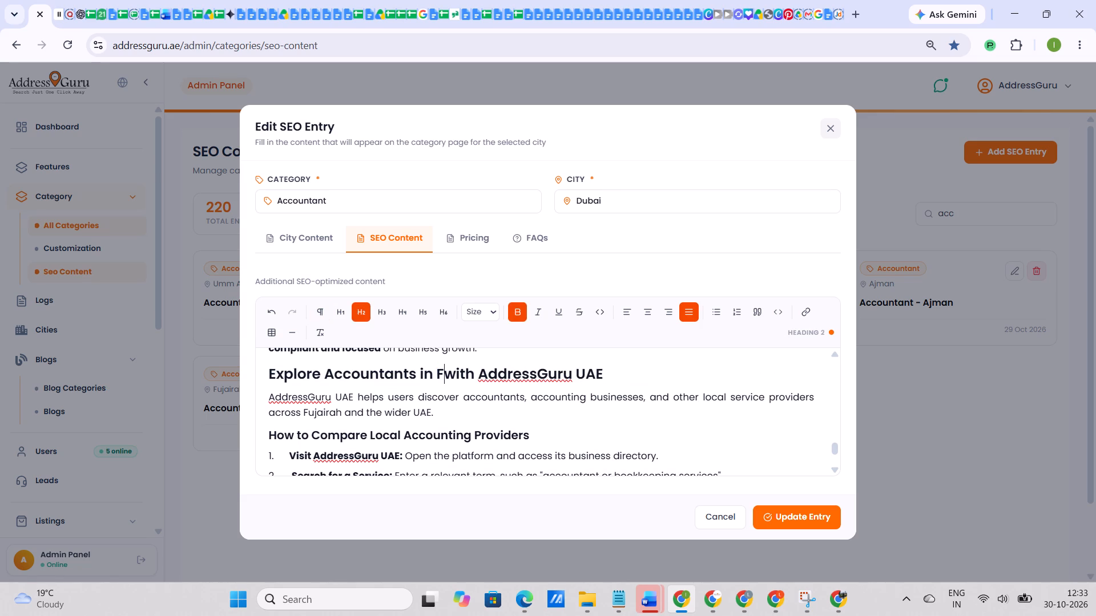
key("BackSpace")
type("ubai")
key("space")
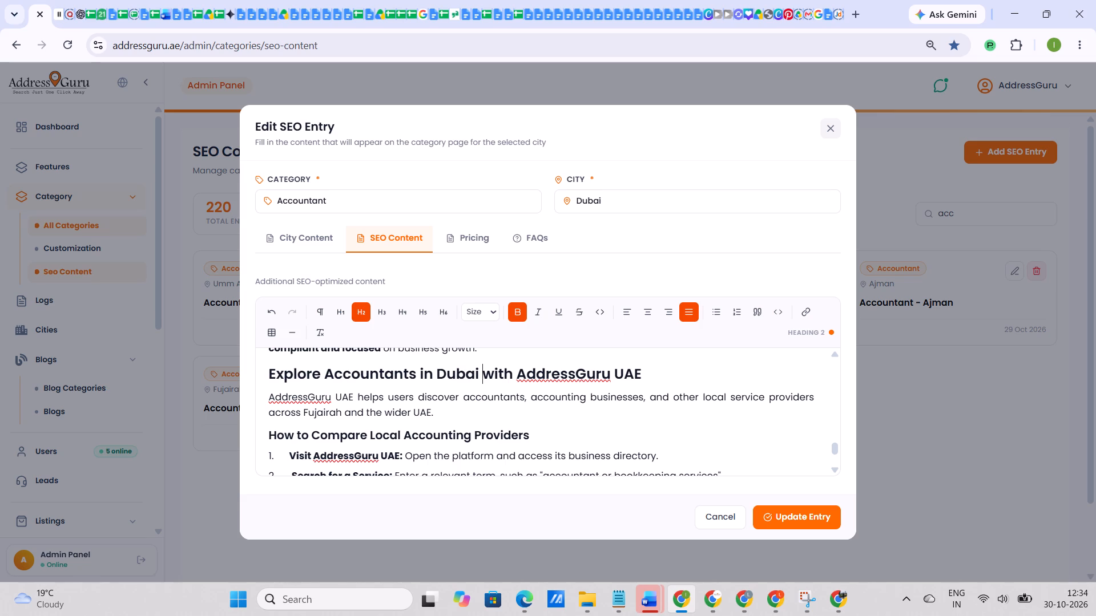
triple_click(320, 414)
triple_click(320, 414)
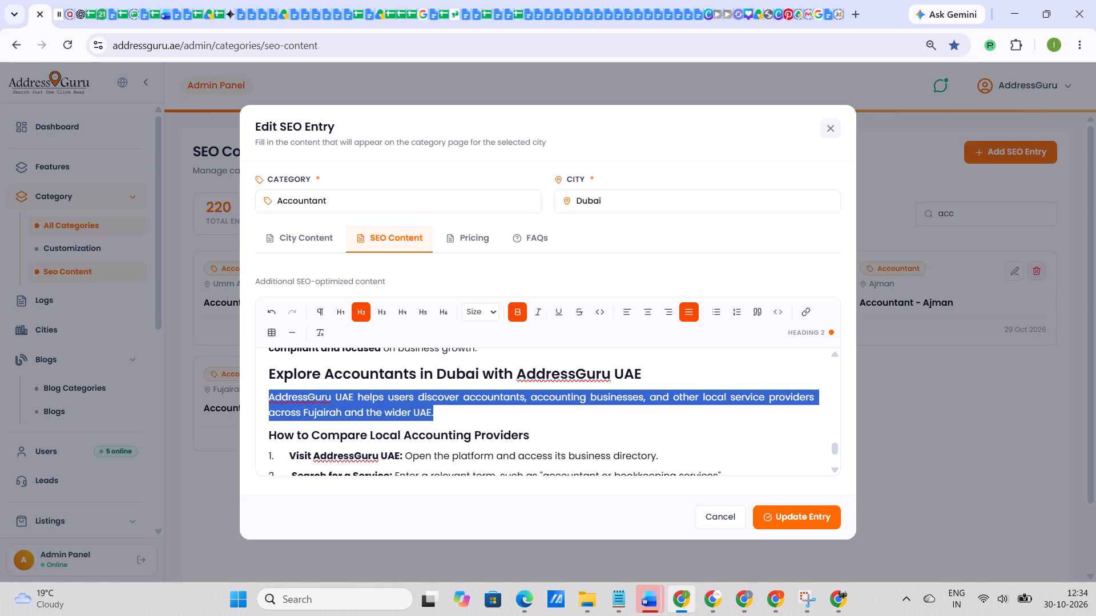
double_click(320, 414)
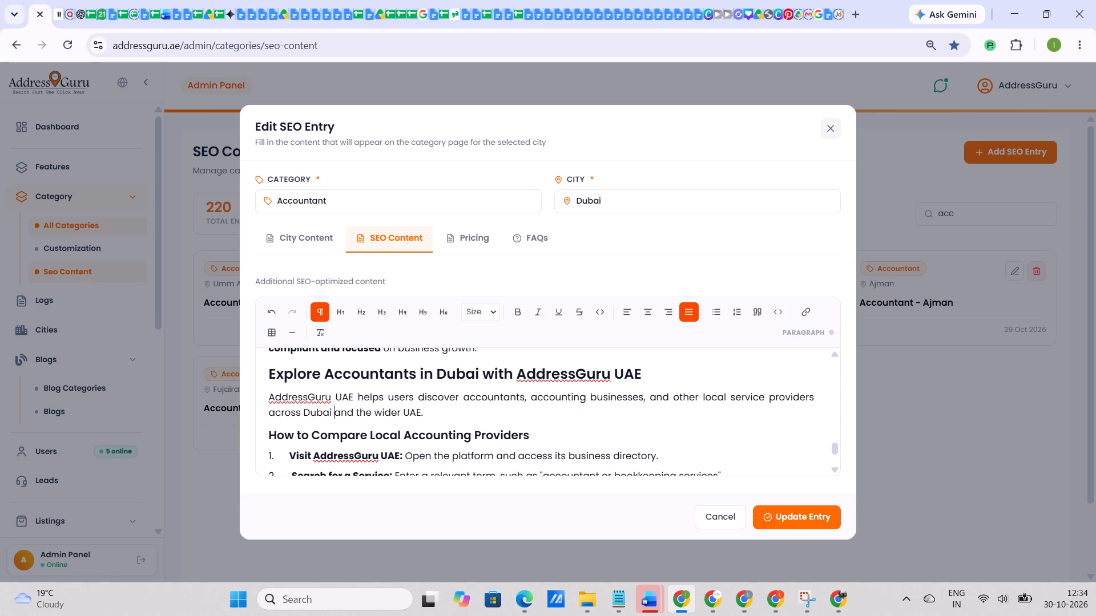
Insert "in Dubai" after "accountant or bookkeeping services" within the quoted term of the "Search for a Service" item.
scroll(361, 395, "down", 1)
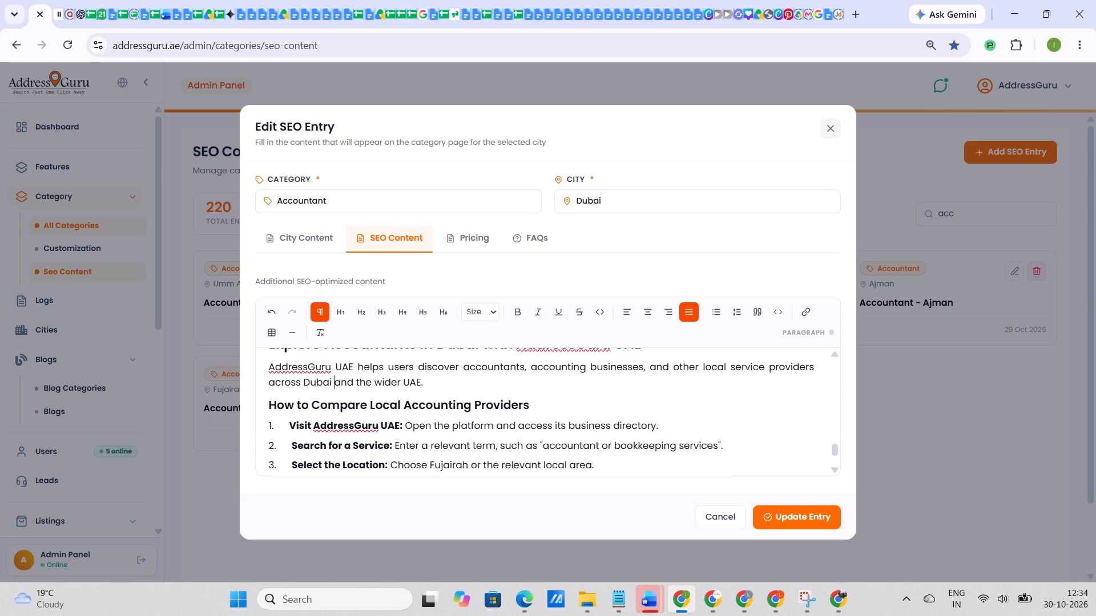
scroll(418, 419, "down", 1)
scroll(622, 440, "down", 1)
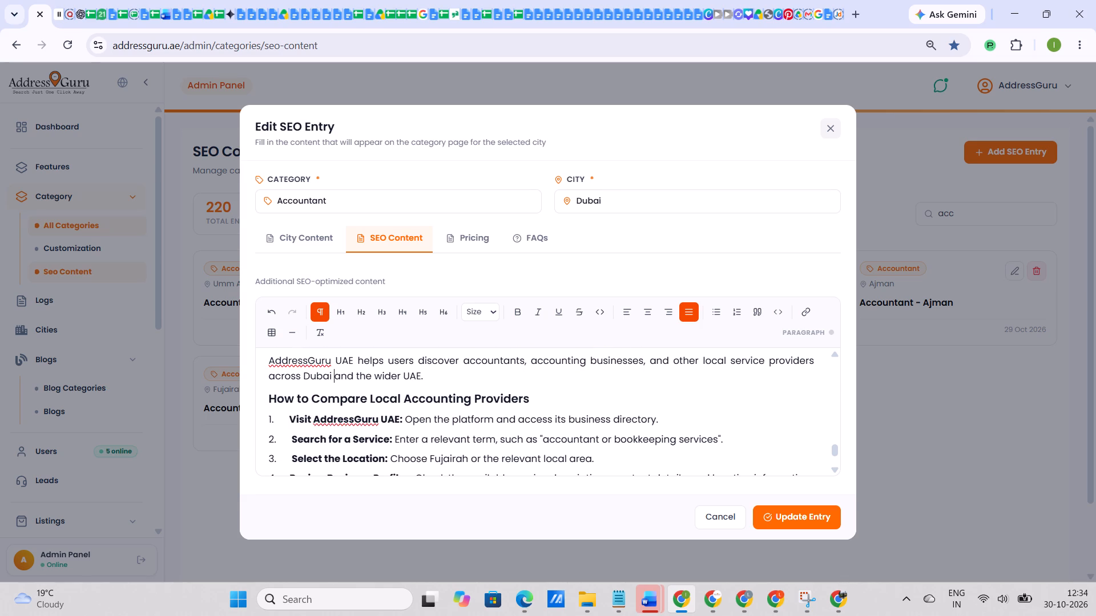
scroll(515, 445, "down", 1)
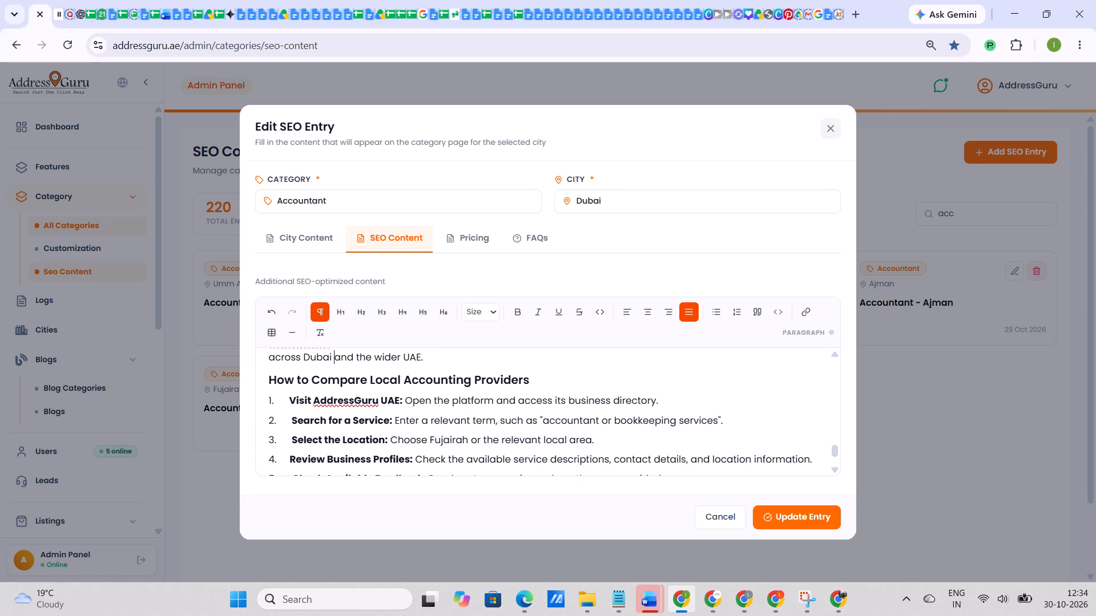
scroll(577, 439, "down", 1)
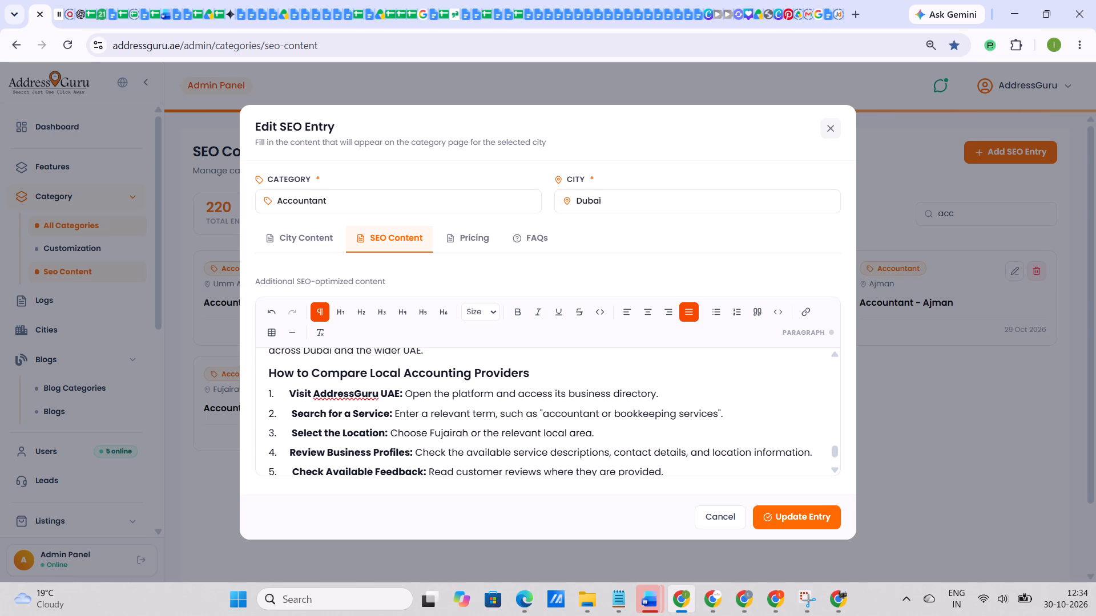
left_click(719, 412)
key("space")
type("in d")
type("ubai")
Replace Fujairah with Dubai in the "Select the Location" item.
scroll(636, 429, "down", 1)
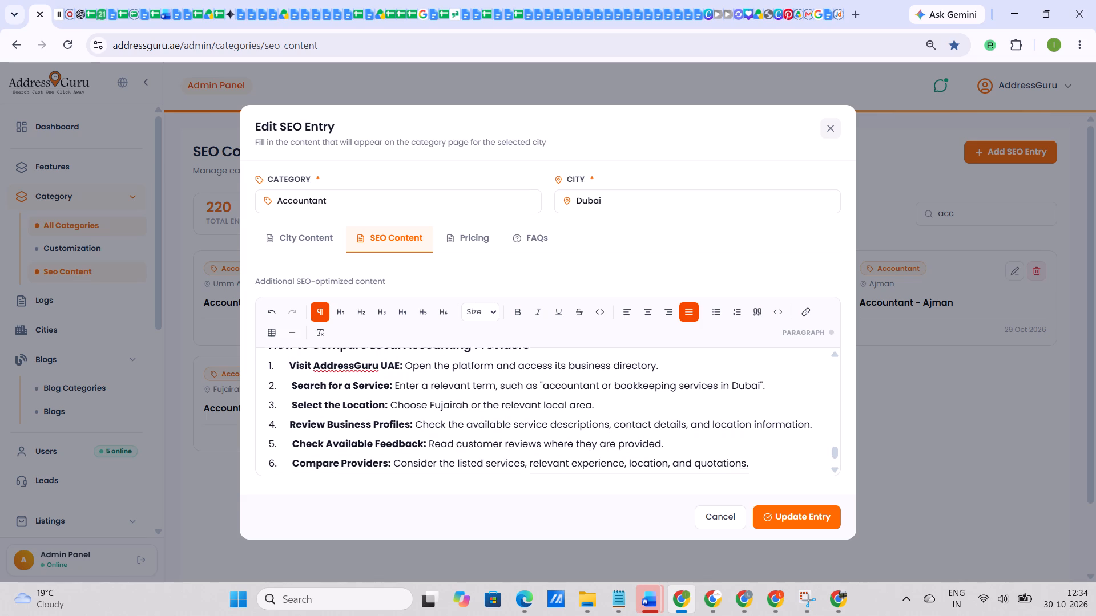
scroll(499, 408, "down", 1)
double_click(449, 399)
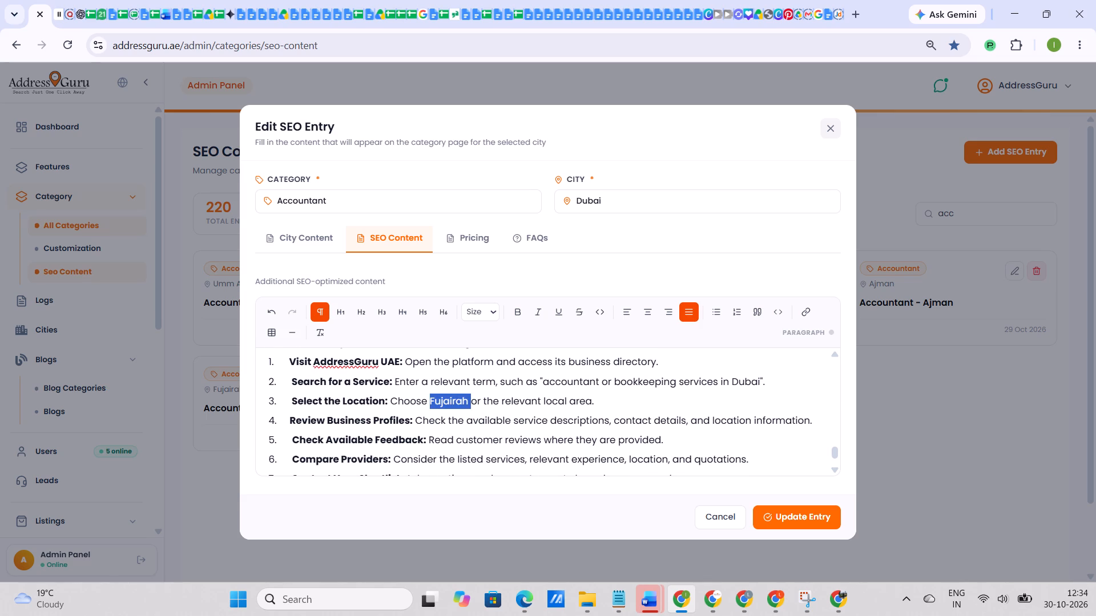
type("ubai")
key("space")
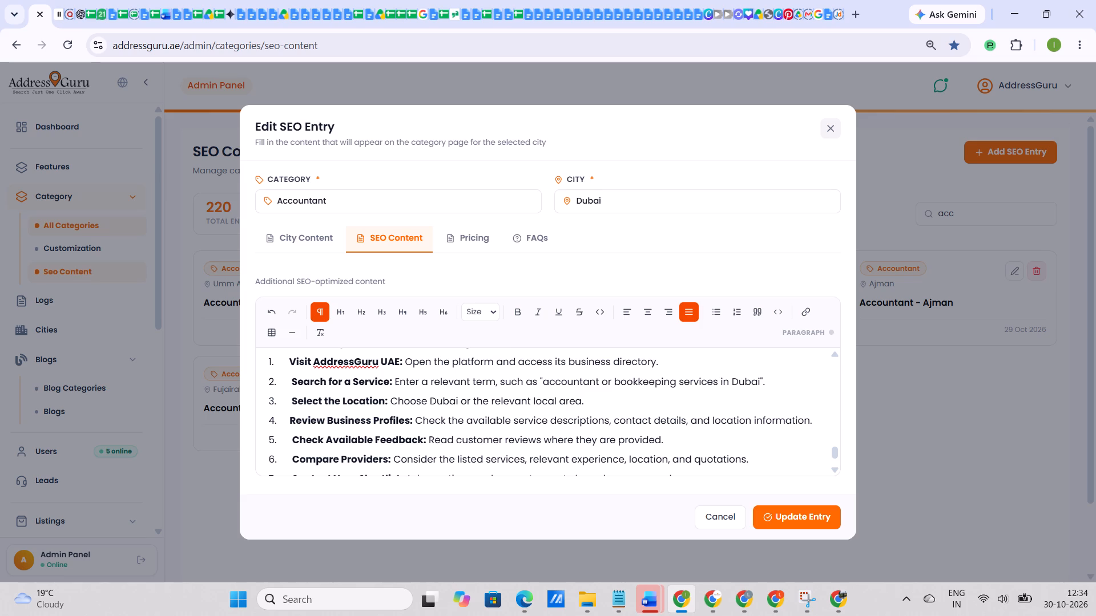
Copy "accountant or bookkeeping services in Dubai" from the "Search for a Service" item to the end of the "You can also explore:" line.
scroll(549, 411, "down", 1)
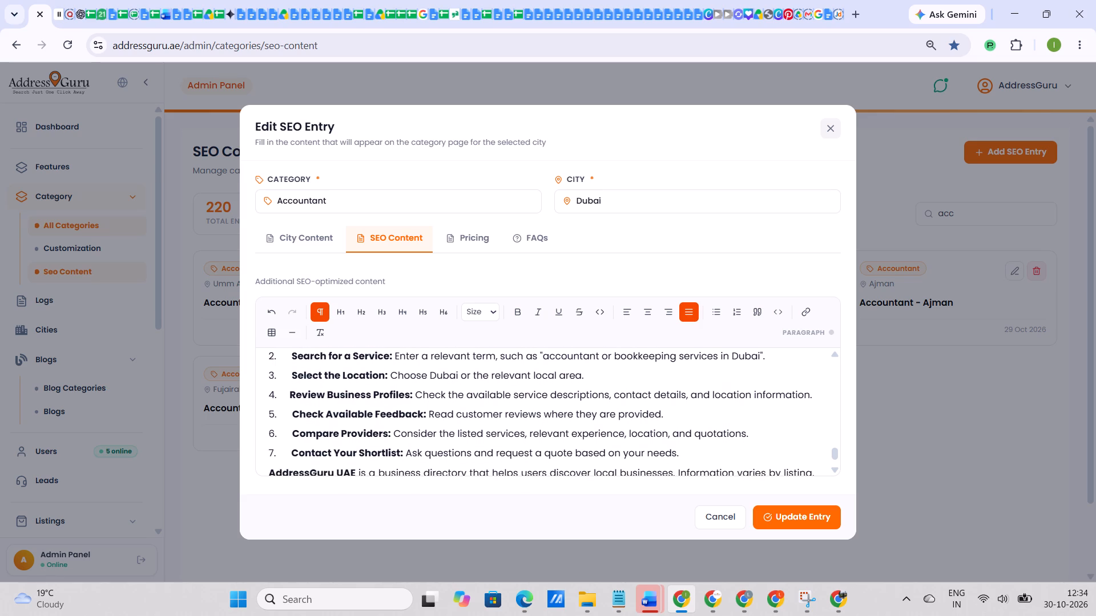
scroll(674, 414, "down", 1)
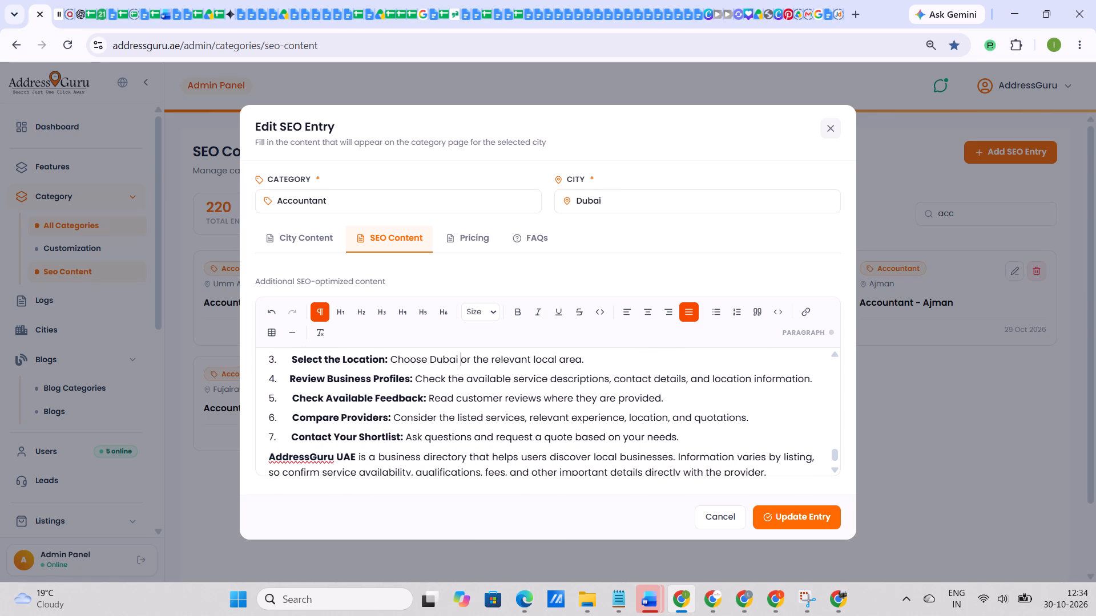
scroll(488, 423, "down", 1)
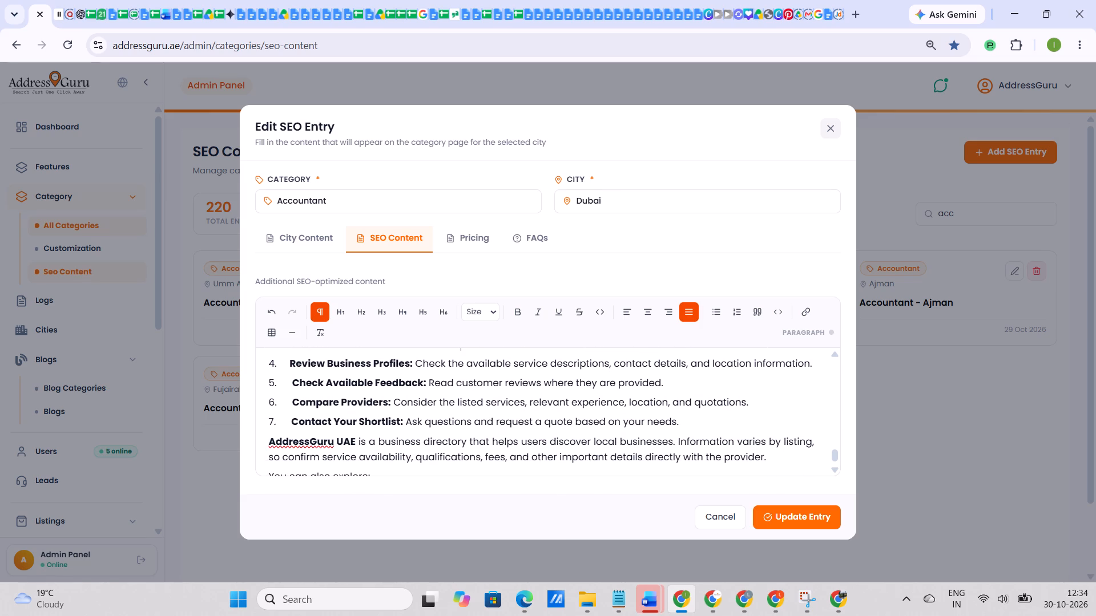
scroll(435, 406, "down", 1)
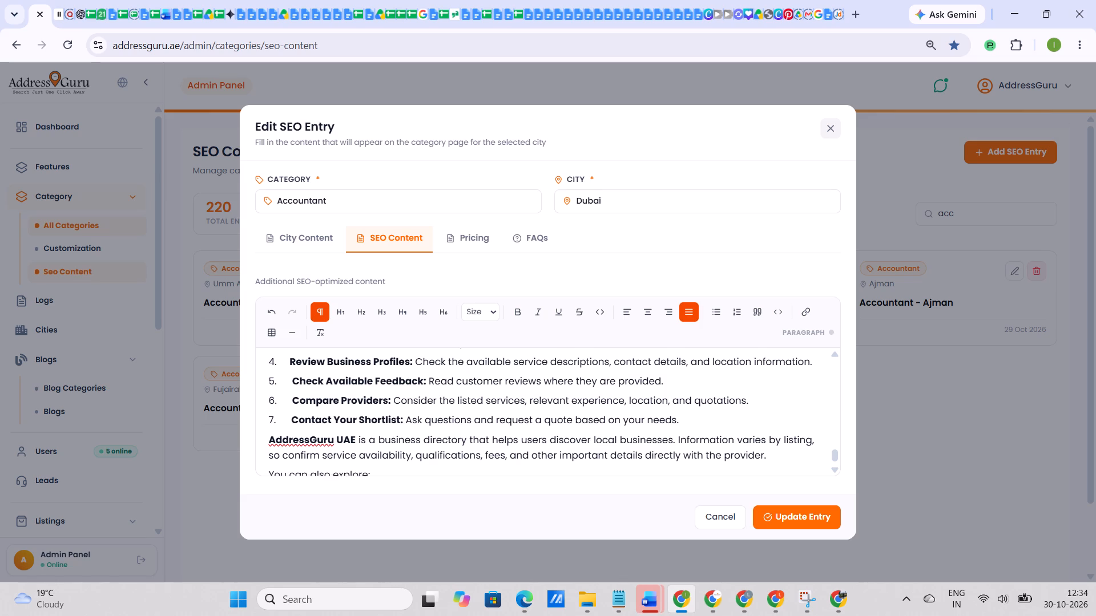
scroll(435, 406, "down", 1)
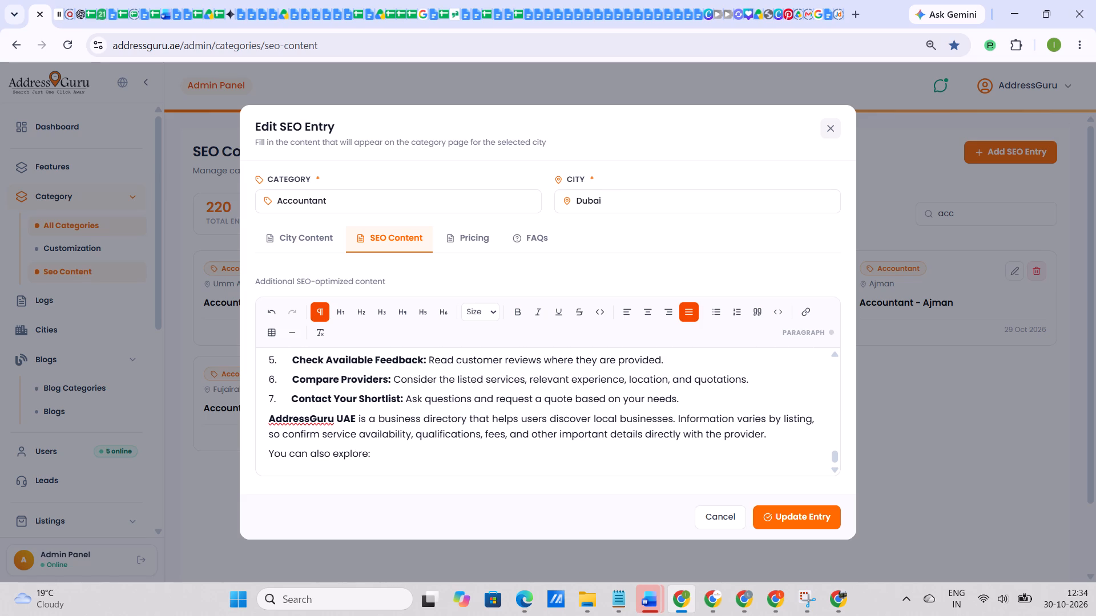
scroll(442, 413, "up", 1)
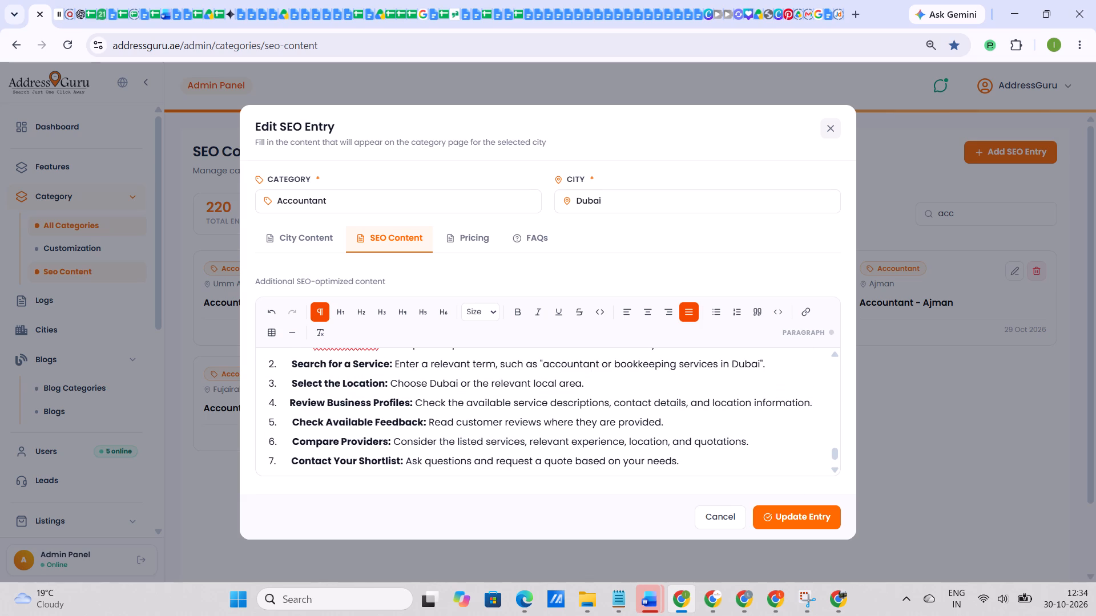
scroll(533, 407, "up", 1)
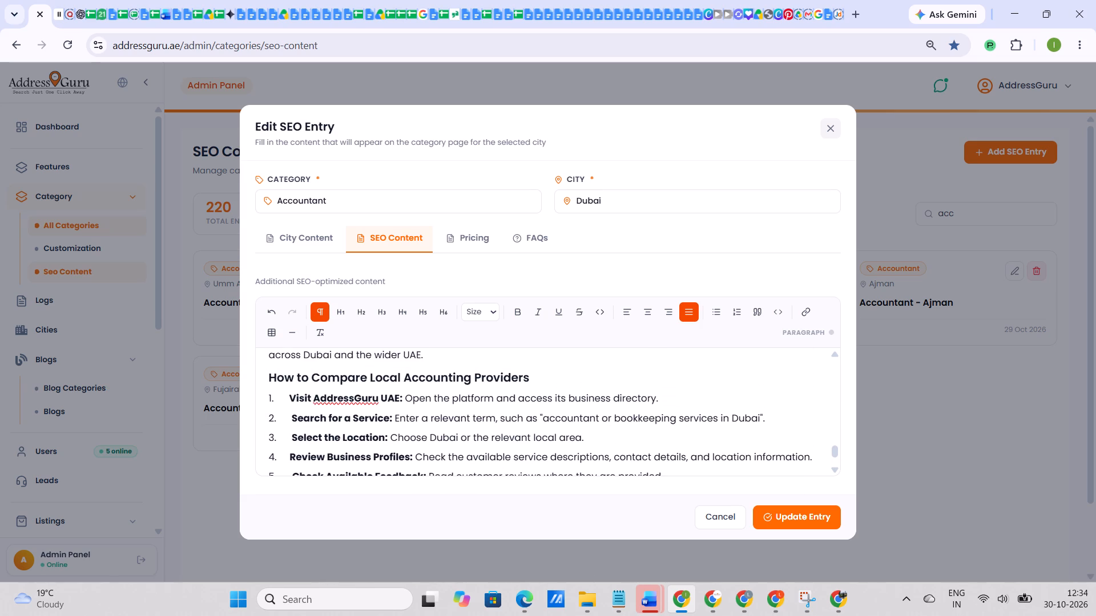
left_click_drag(543, 420, 704, 420)
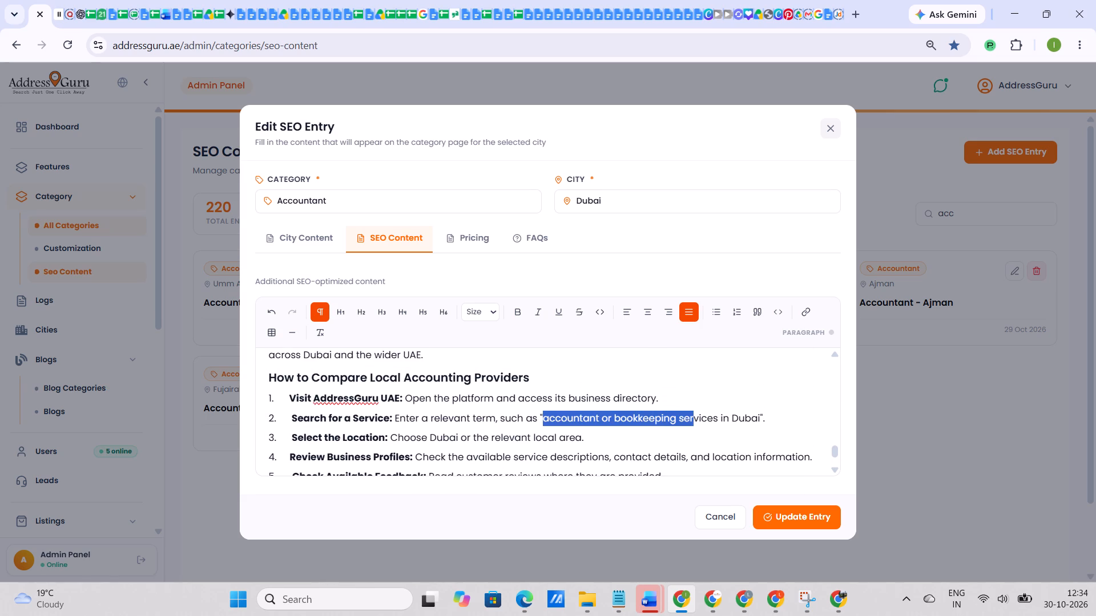
left_click_drag(704, 420, 761, 420)
key("ctrl+c")
scroll(643, 454, "down", 2)
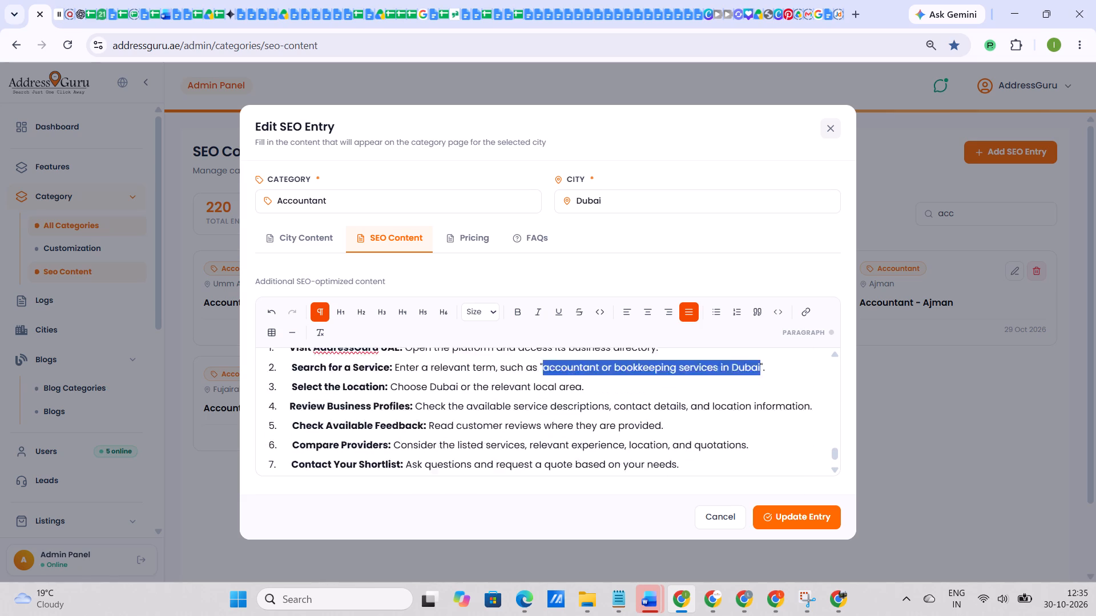
scroll(637, 453, "down", 2)
left_click(430, 444)
key("ctrl+v")
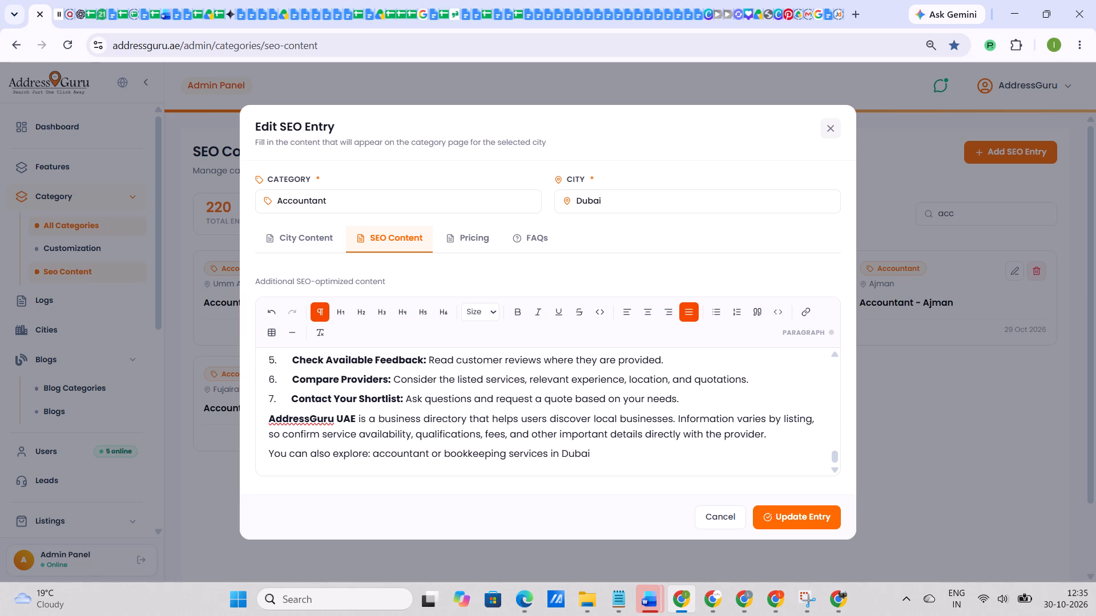
Delete "or bookkeeping" from the phrase in the "You can also explore:" line.
left_click_drag(428, 450, 503, 447)
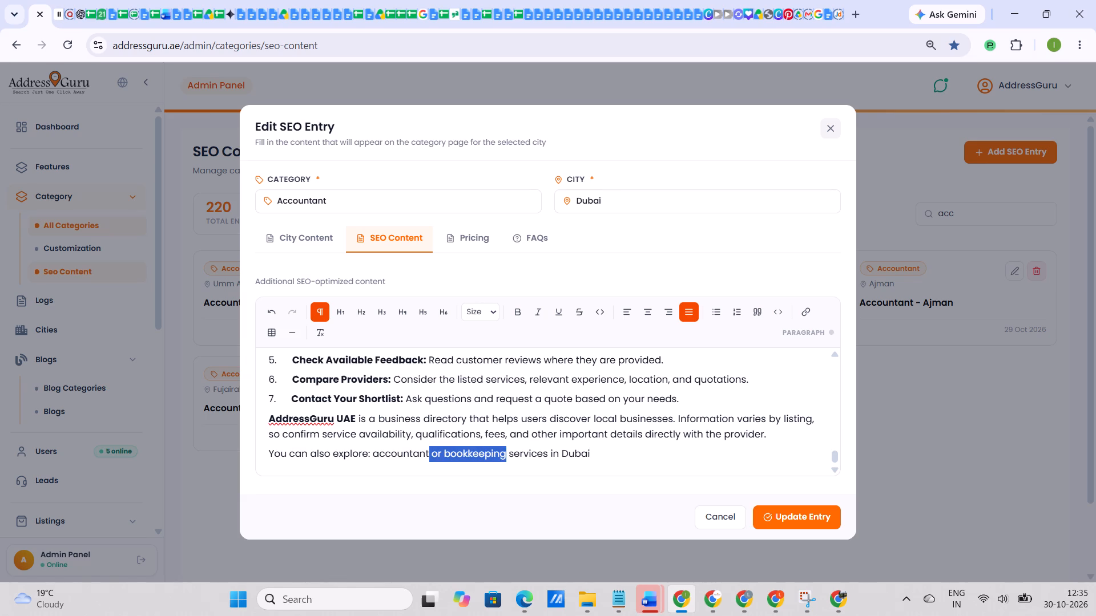
key("BackSpace")
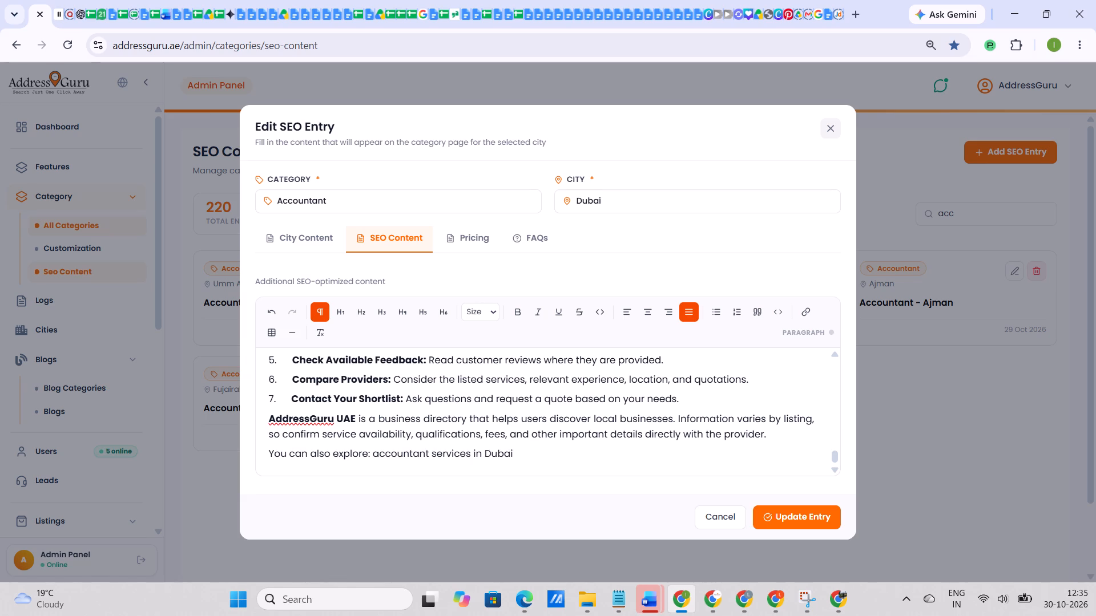
Replace Dubai with "Abu Dhabi," at the end of the "You can also explore:" line.
left_click(513, 452)
key("BackSpace")
key("BackSpace")
key("BackSpace")
key("BackSpace")
key("BackSpace")
type("bu")
key("a")
key("BackSpace")
type("habi")
type(",")
key("space")
Copy "accountant services in" within the "You can also explore:" line and append it to the line's end, completed with "Ajman,".
left_click_drag(371, 454, 407, 453)
left_click(374, 449)
left_click_drag(374, 449, 482, 451)
key("ctrl+c")
left_click(627, 449)
key("ctrl+v")
key("space")
type("ajma")
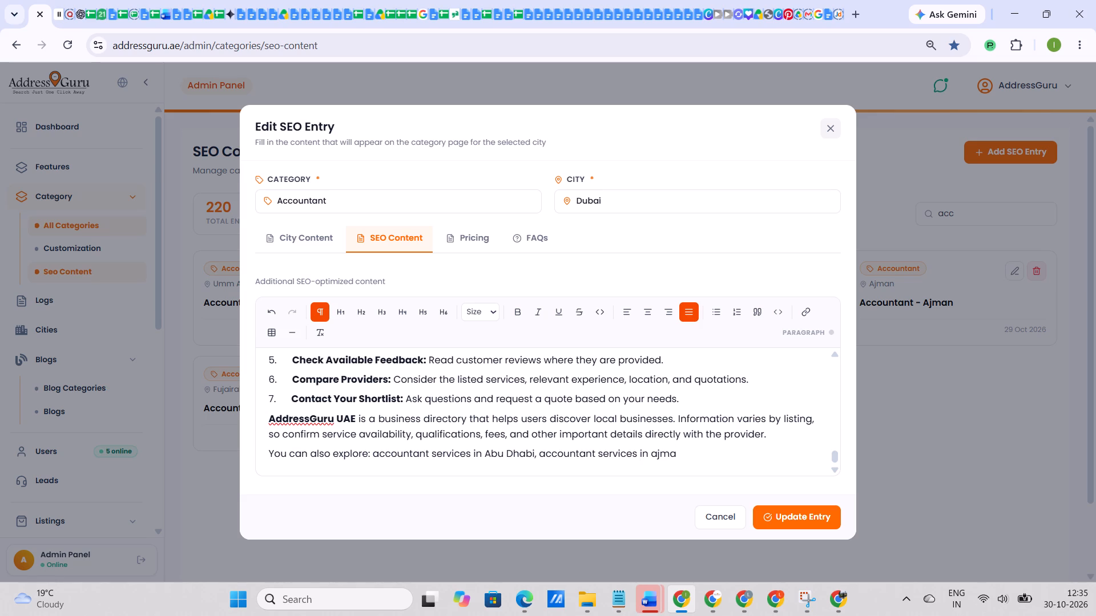
key("n")
type(",")
key("space")
right_click(666, 448)
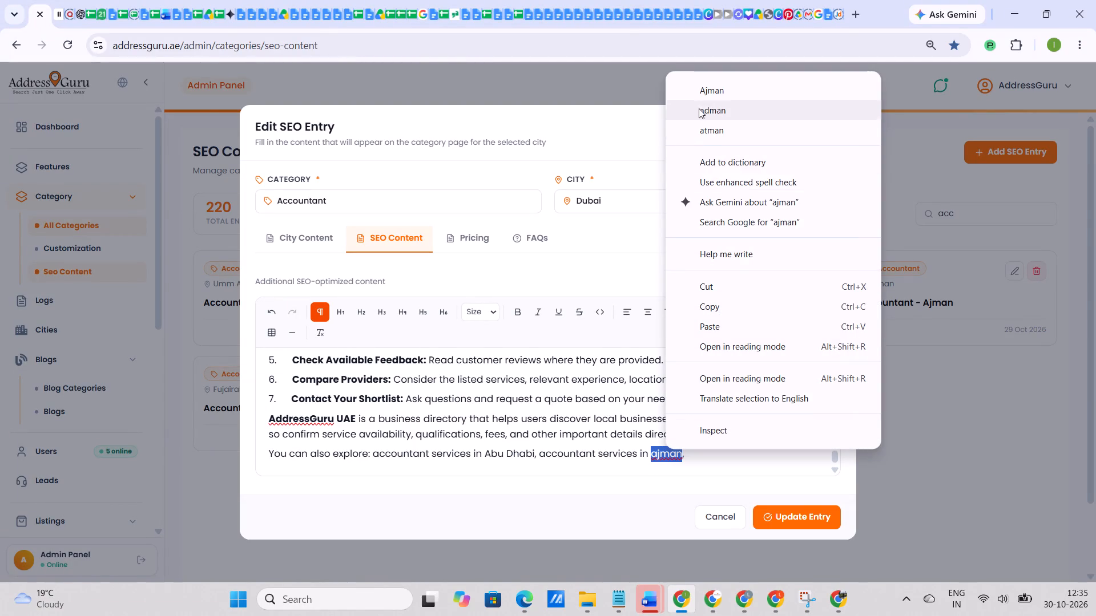
left_click(703, 92)
Append "accountant services in Ras Al Khaimah," to the "You can also explore:" line, reusing the copied phrase and correcting the city's spelling.
left_click(696, 459)
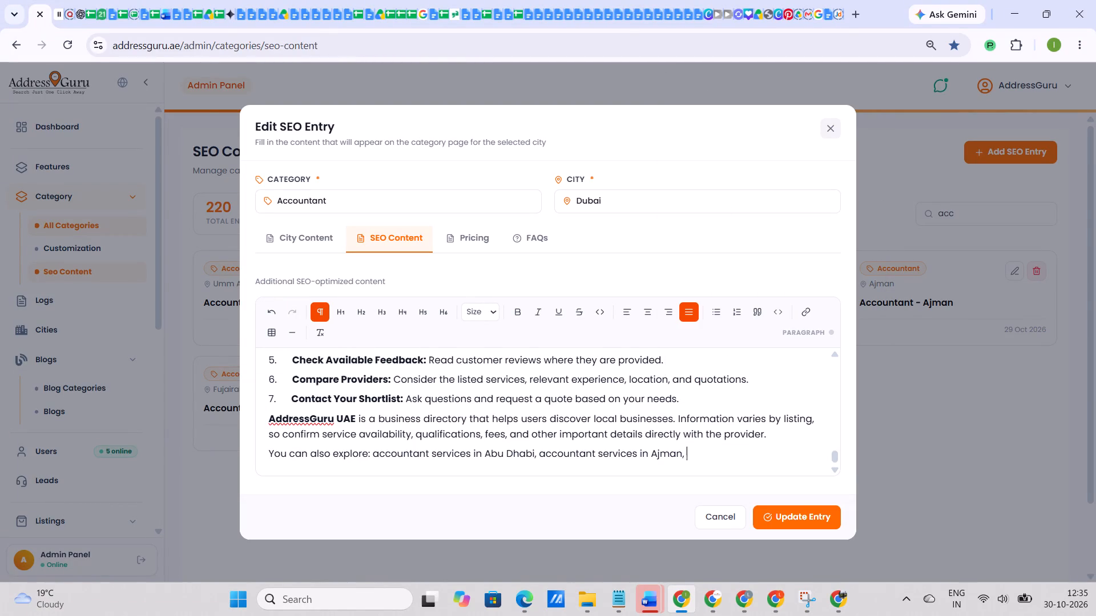
key("ctrl+v")
key("space")
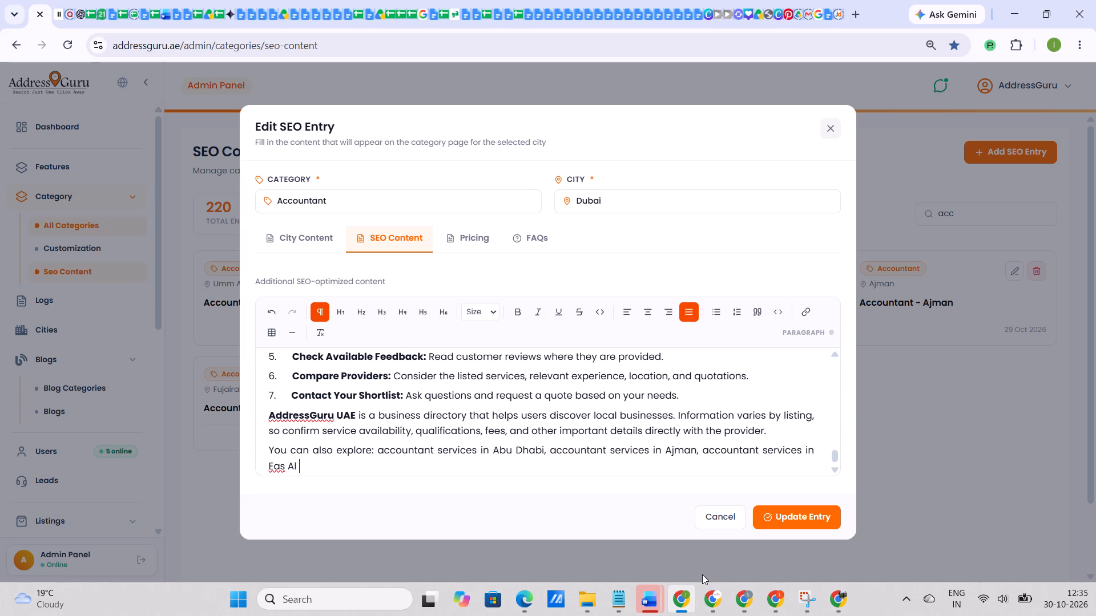
right_click(276, 471)
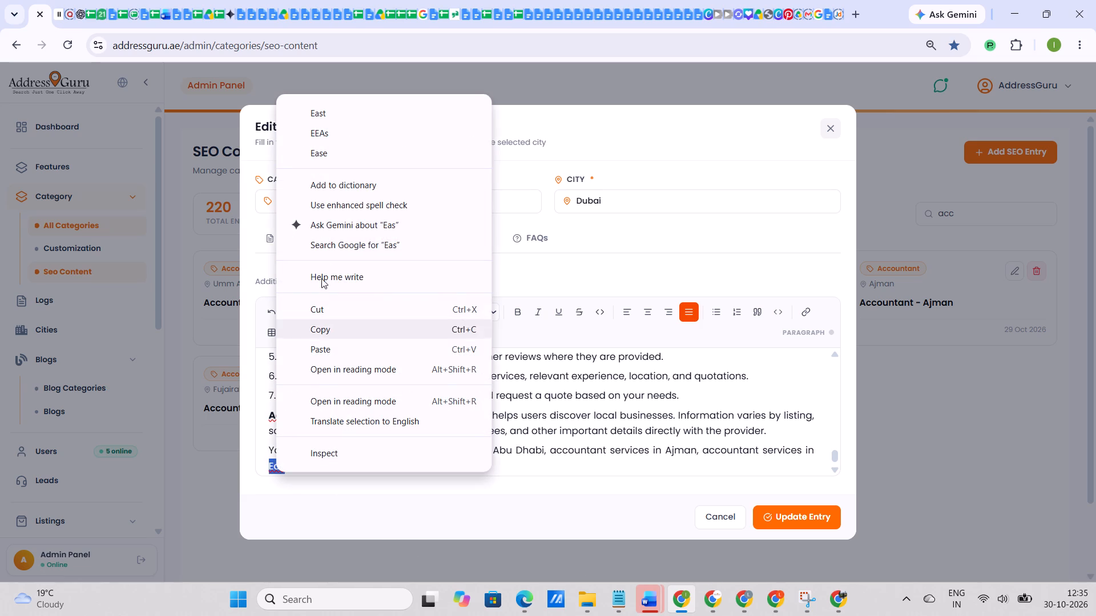
left_click(271, 466)
left_click(271, 466)
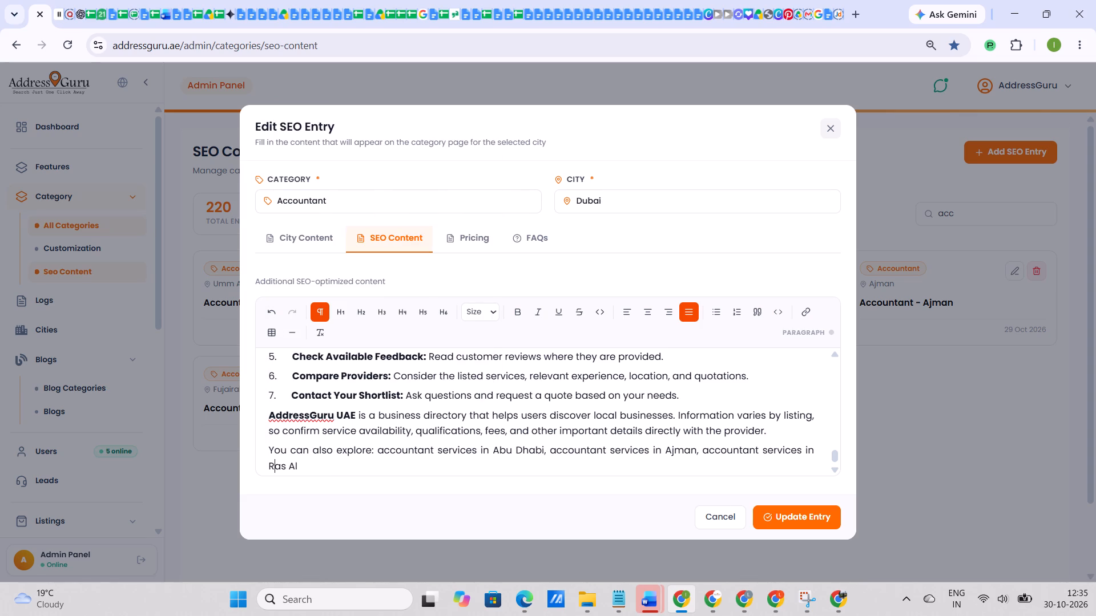
left_click(301, 466)
type("ha")
key("m")
type("iha")
type(",")
key("space")
right_click(331, 464)
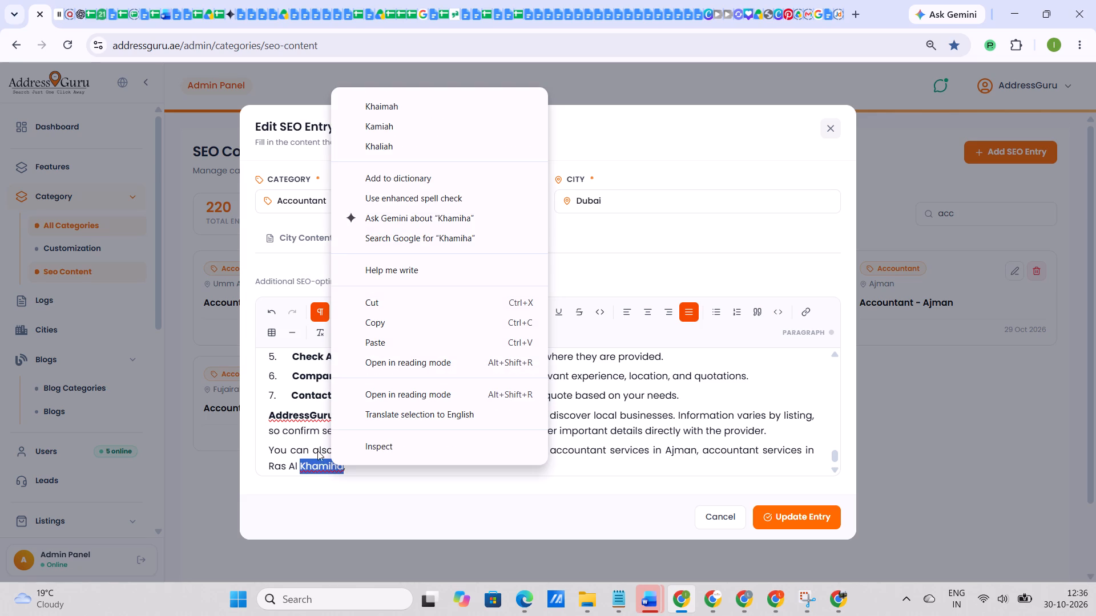
left_click(401, 112)
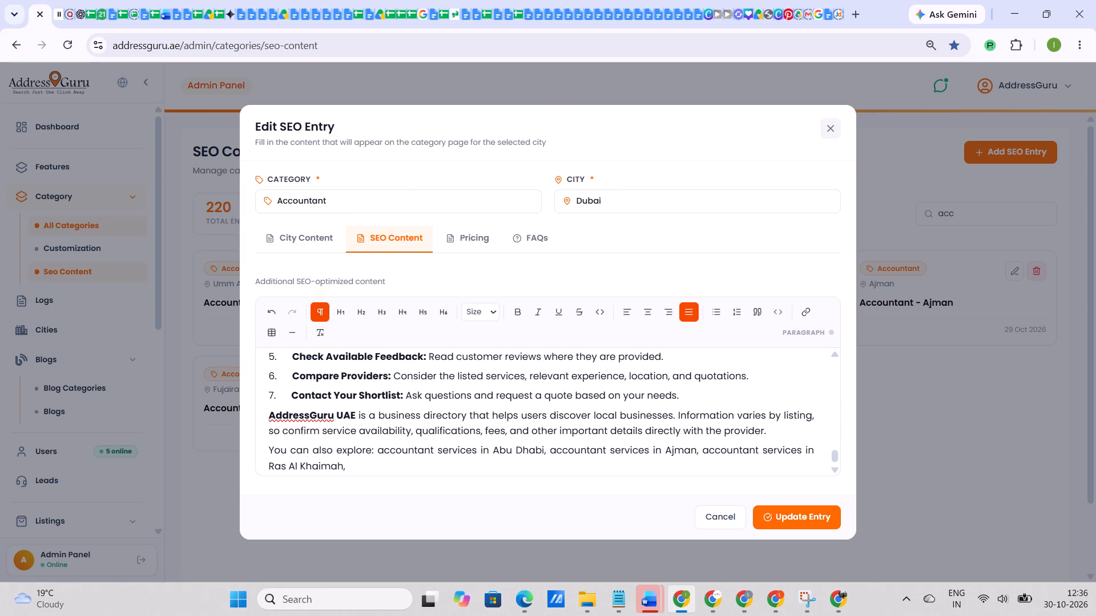
Append "accountant services in Fujairah," to the "You can also explore:" line, consulting the live Fujairah page's location list for the cities.
left_click(390, 467)
key("ctrl+v")
key("space")
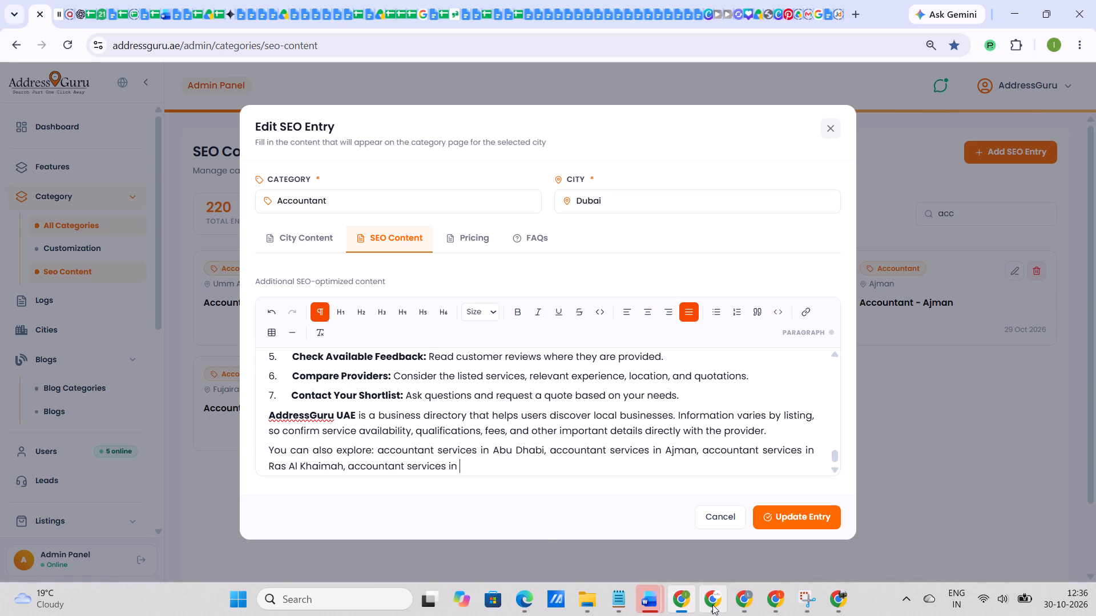
left_click(712, 605)
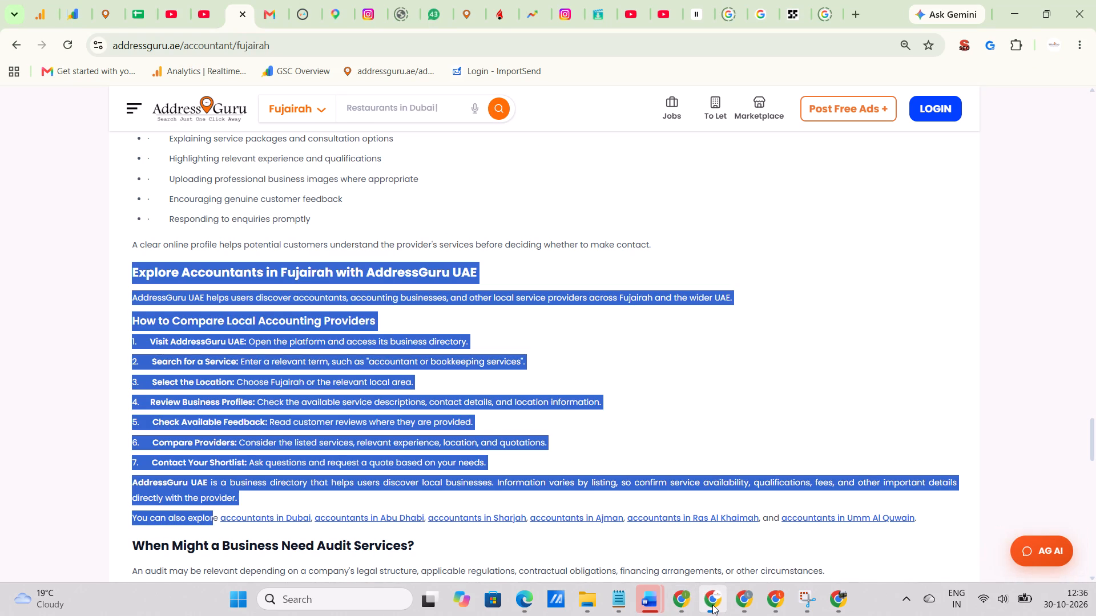
left_click(299, 111)
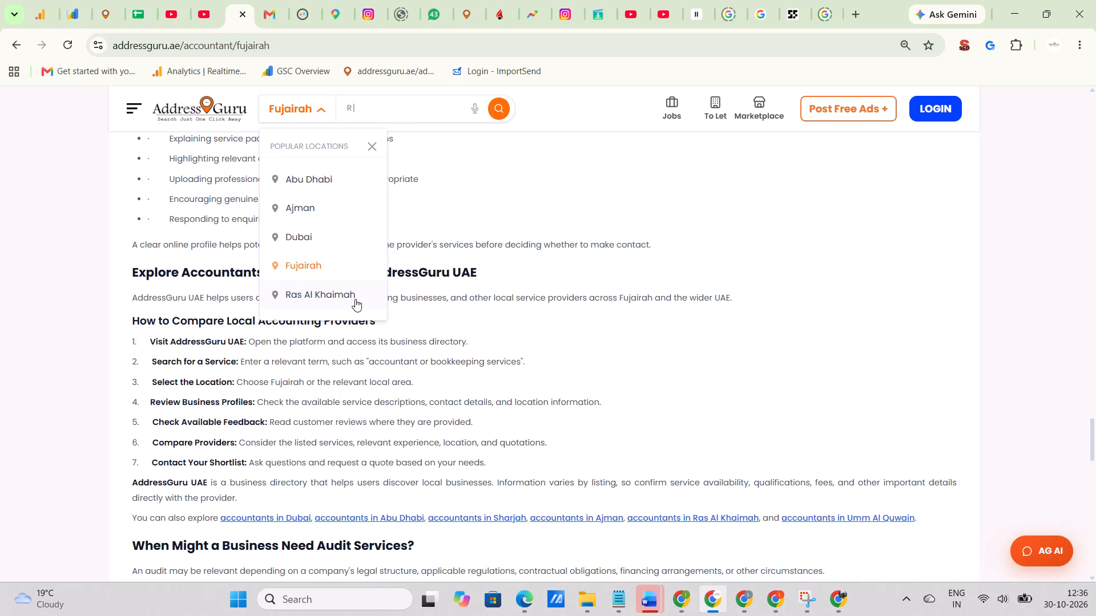
left_click(688, 598)
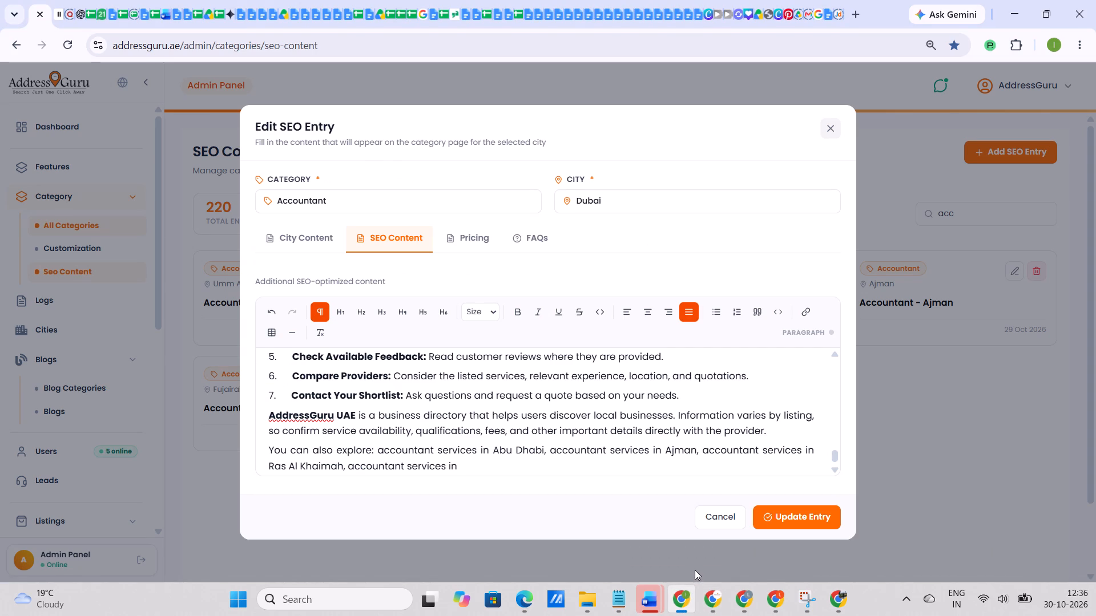
type("ujhirah")
key("space")
key("BackSpace")
type(",")
key("space")
right_click(482, 467)
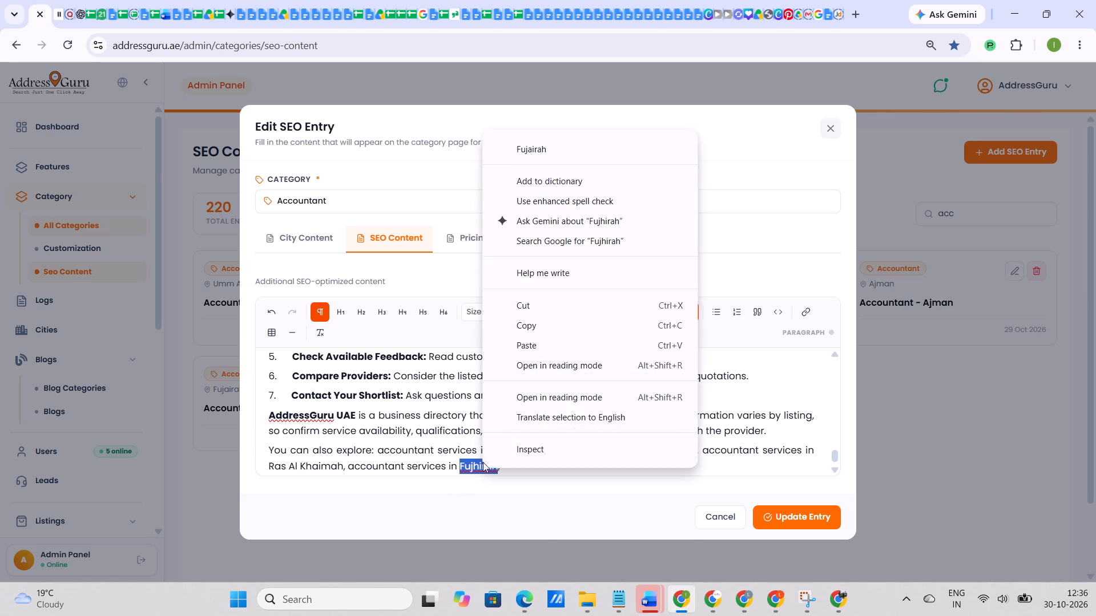
left_click(551, 149)
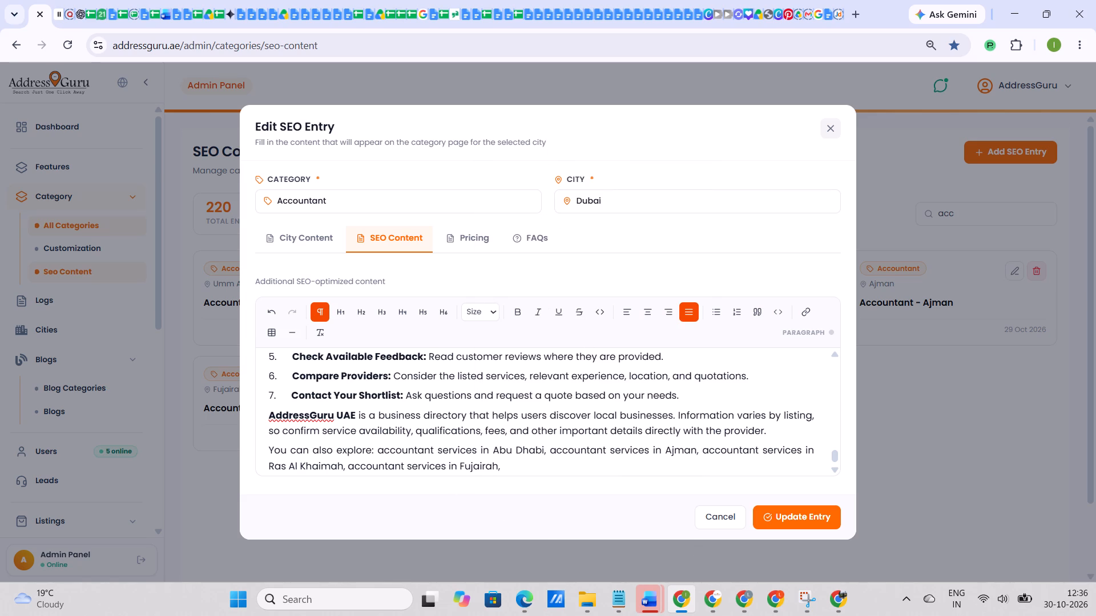
Append "accountant services in Sharjah," to the "You can also explore:" line, reusing the copied phrase.
left_click(547, 473)
key("ctrl+v")
key("space")
type("har")
type("jha")
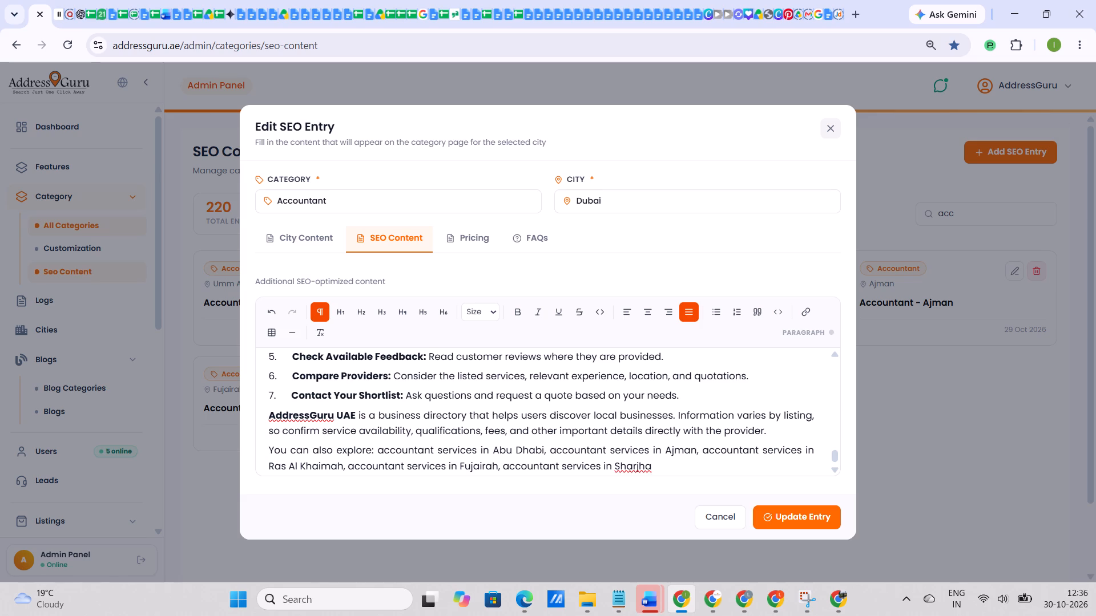
key("BackSpace")
key("BackSpace")
type("ah")
key("space")
key("BackSpace")
type(",")
key("space")
Append "and accountant services in Umm Al Quain" to the "You can also explore:" line, reusing the copied phrase.
key("ctrl+v")
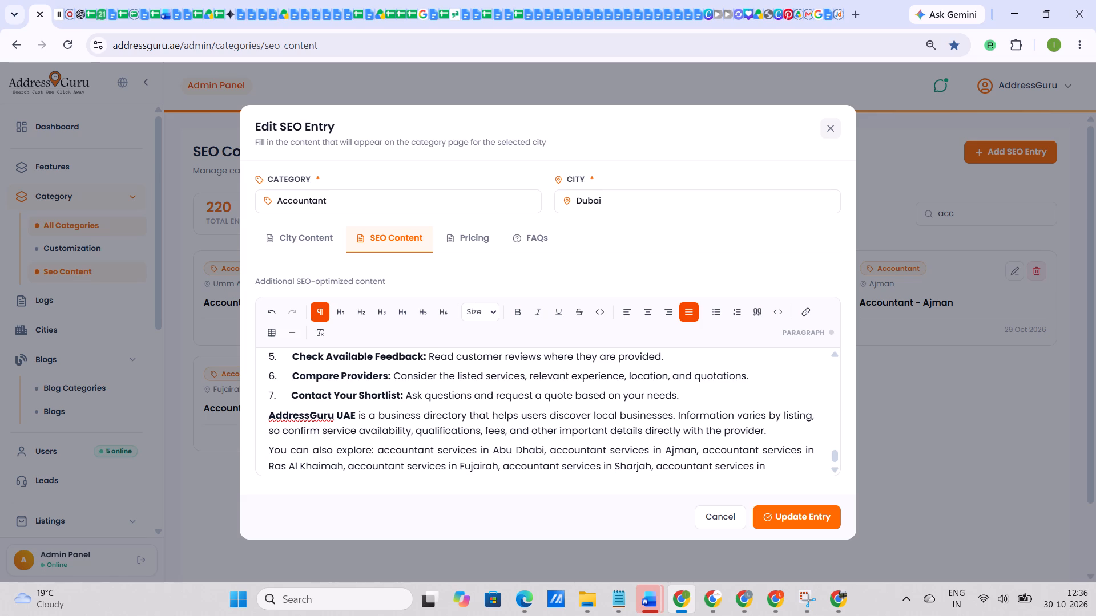
key("space")
left_click(659, 465)
type("and")
key("space")
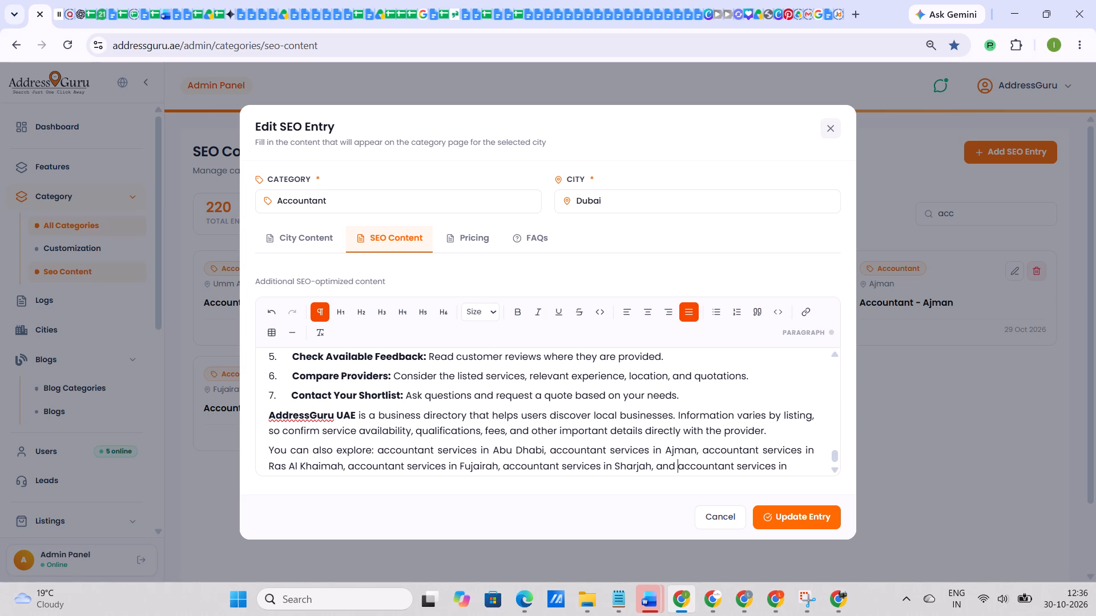
left_click(804, 464)
type("mm")
key("space")
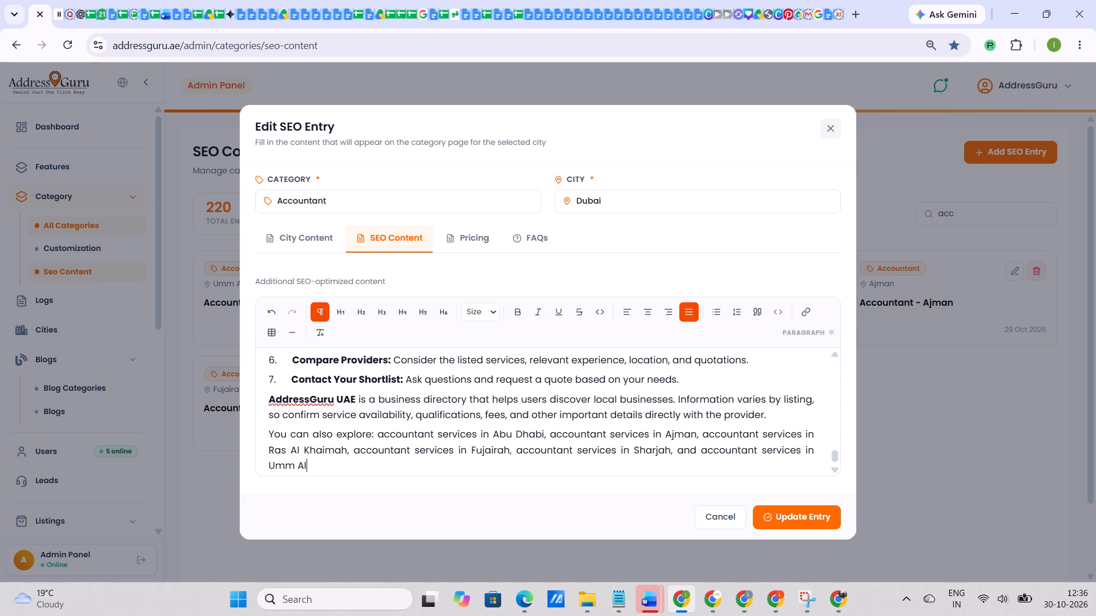
key("w")
key("BackSpace")
Correct the last city's spelling to "Umm Al Quwain", checking the live Fujairah page's location list, and end the line with a period.
right_click(324, 467)
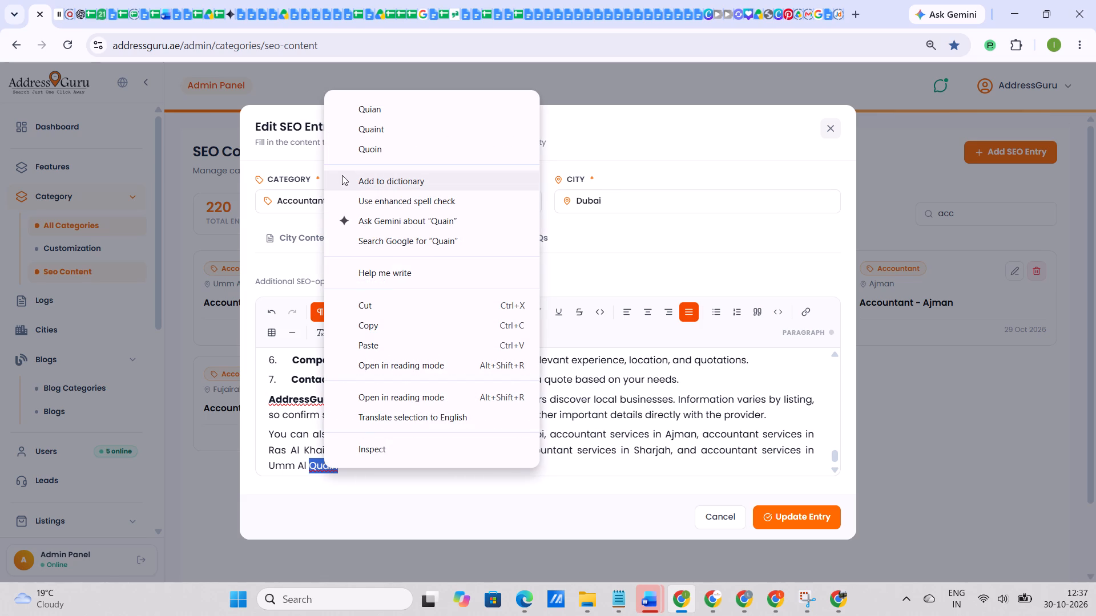
left_click(316, 464)
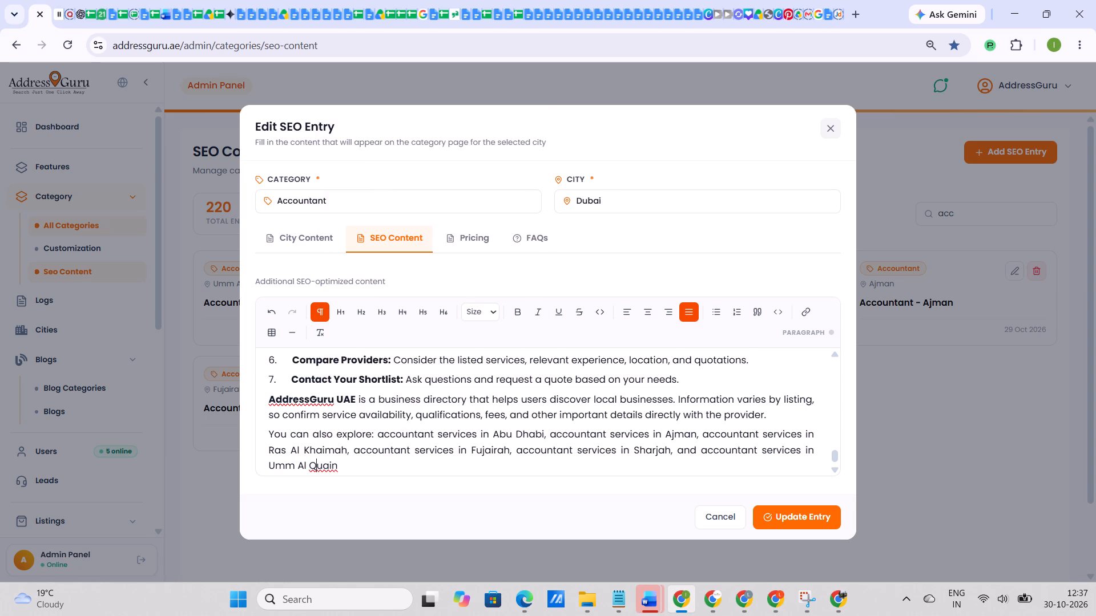
left_click_drag(343, 468, 317, 460)
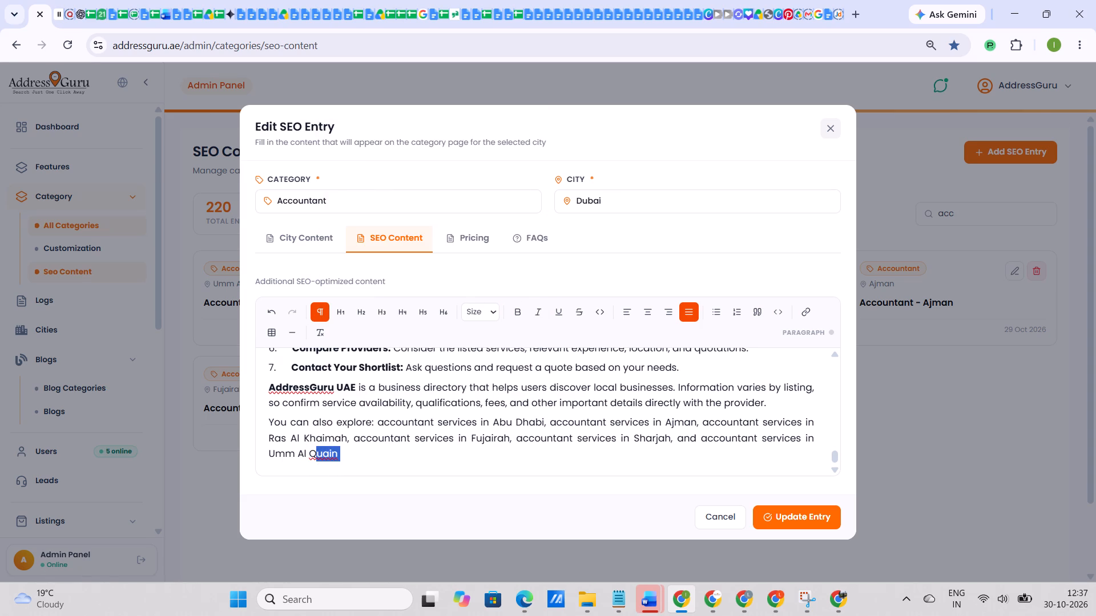
left_click(340, 454)
left_click(703, 600)
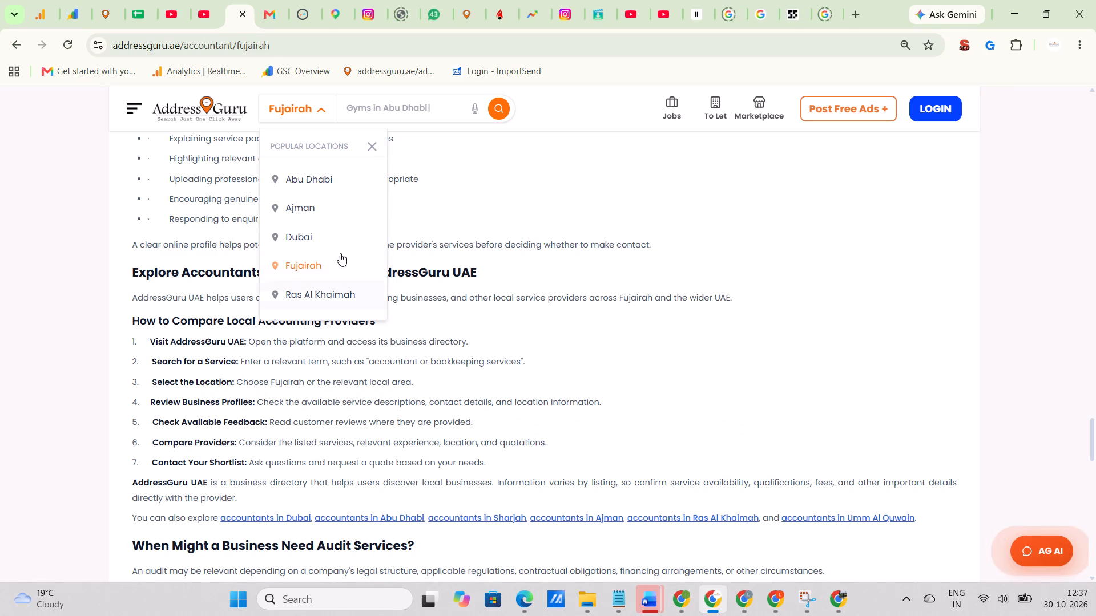
scroll(338, 248, "down", 4)
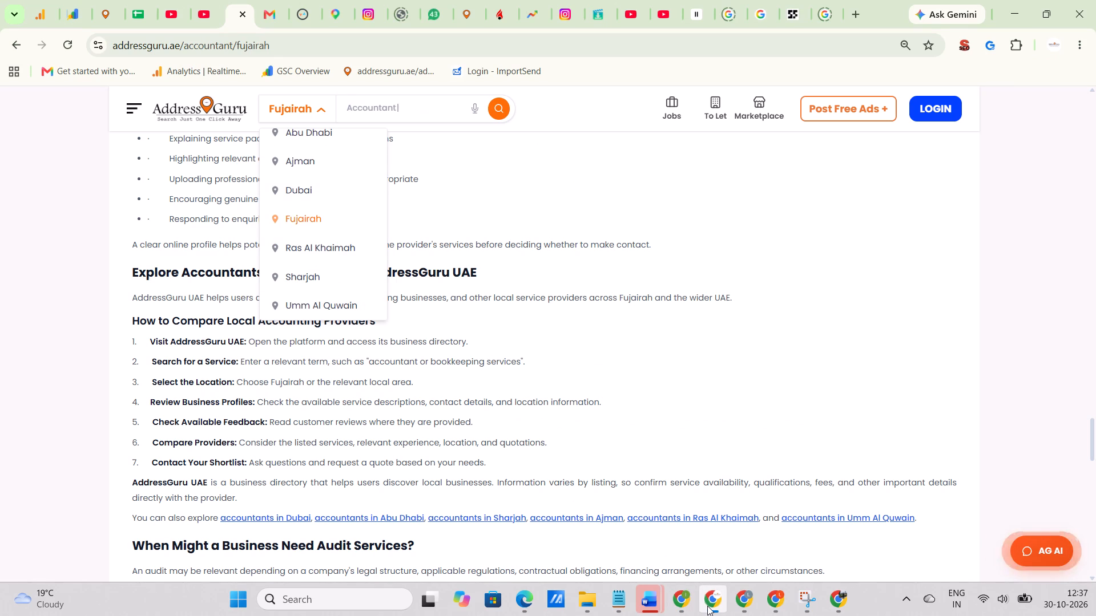
left_click(708, 606)
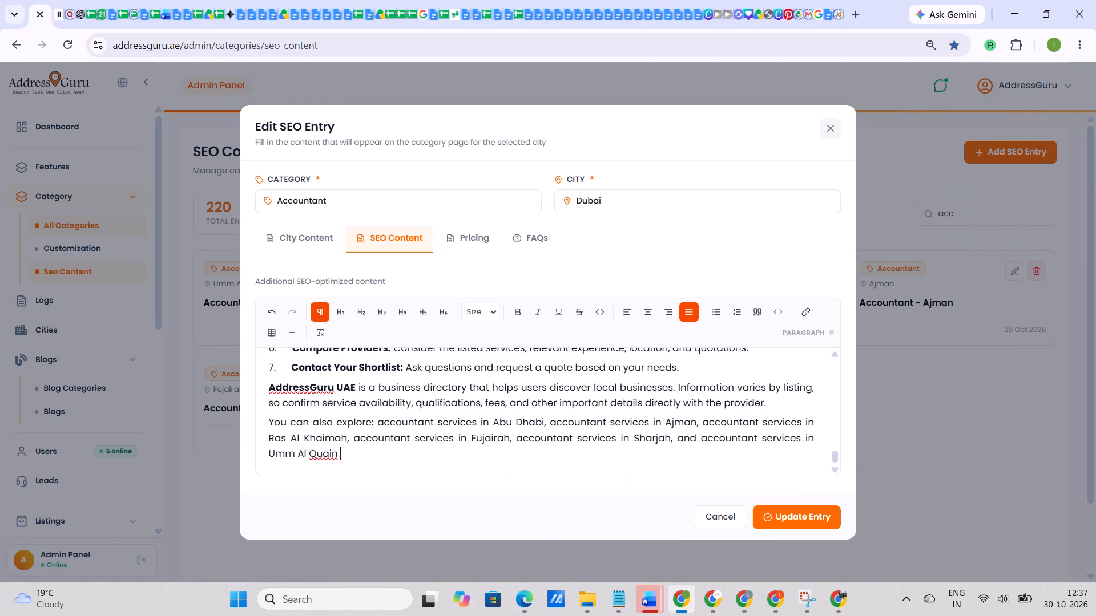
key("BackSpace")
key("BackSpace")
key("BackSpace")
key("BackSpace")
type("wain")
key("period")
key("space")
key("BackSpace")
left_click(717, 603)
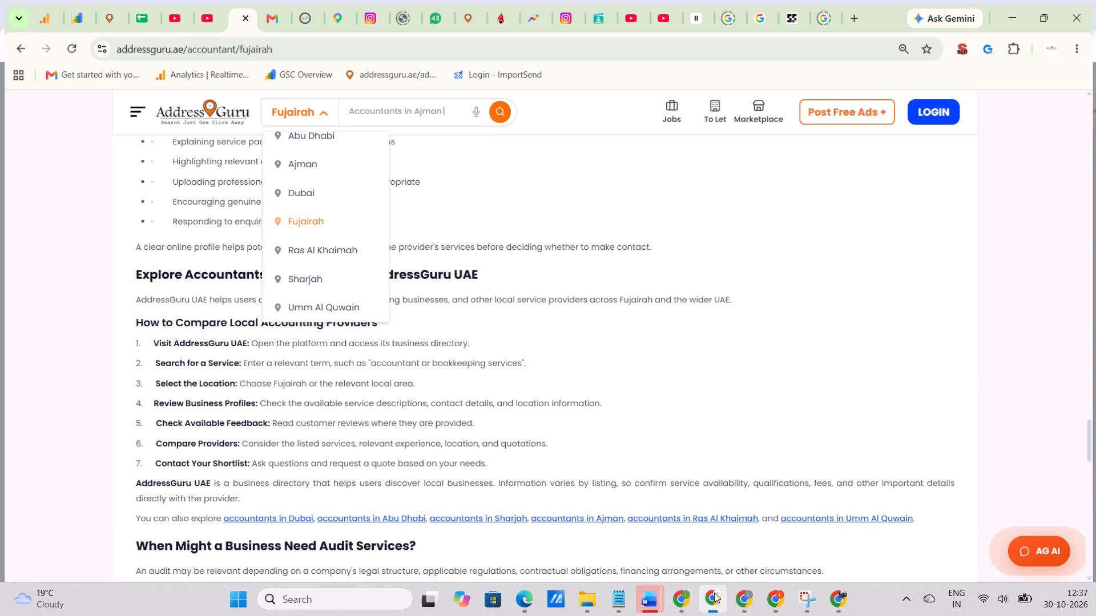
left_click(301, 44)
left_click(314, 43)
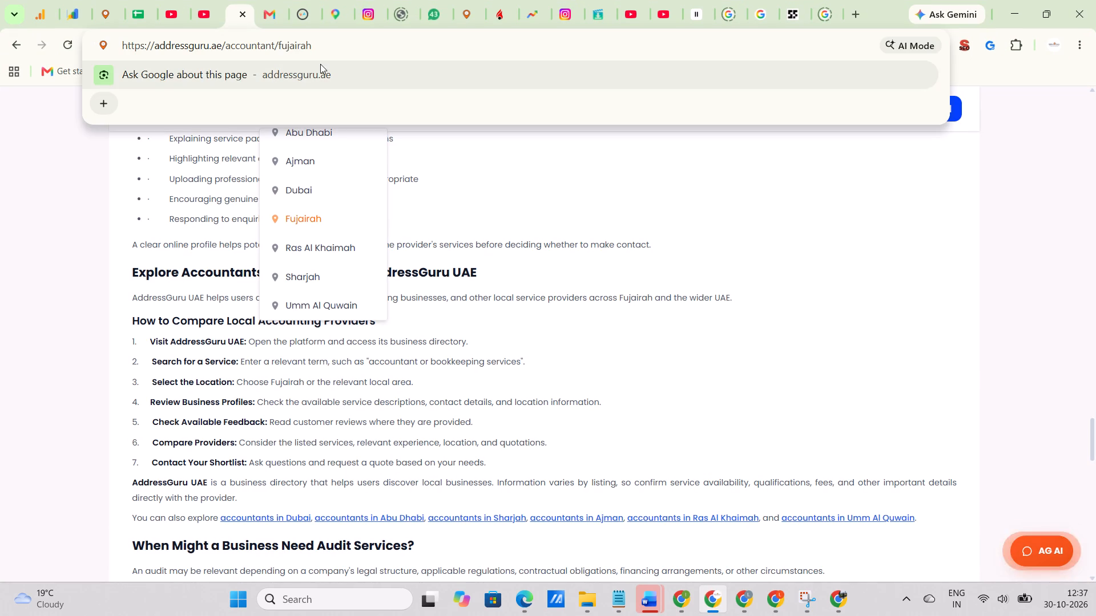
key("ctrl+a")
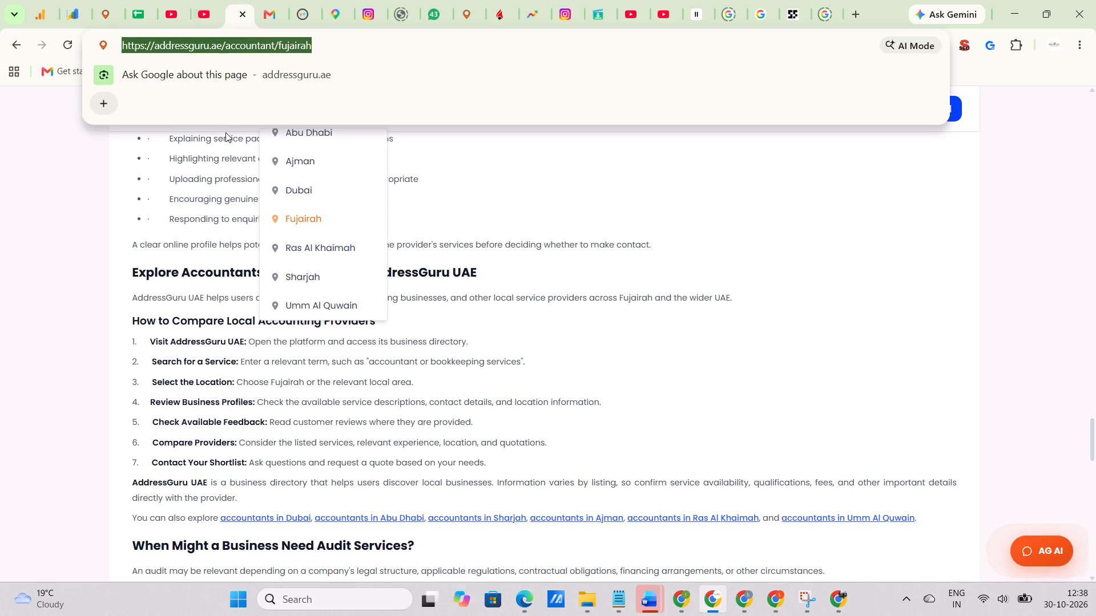
key("ctrl+c")
left_click(1011, 5)
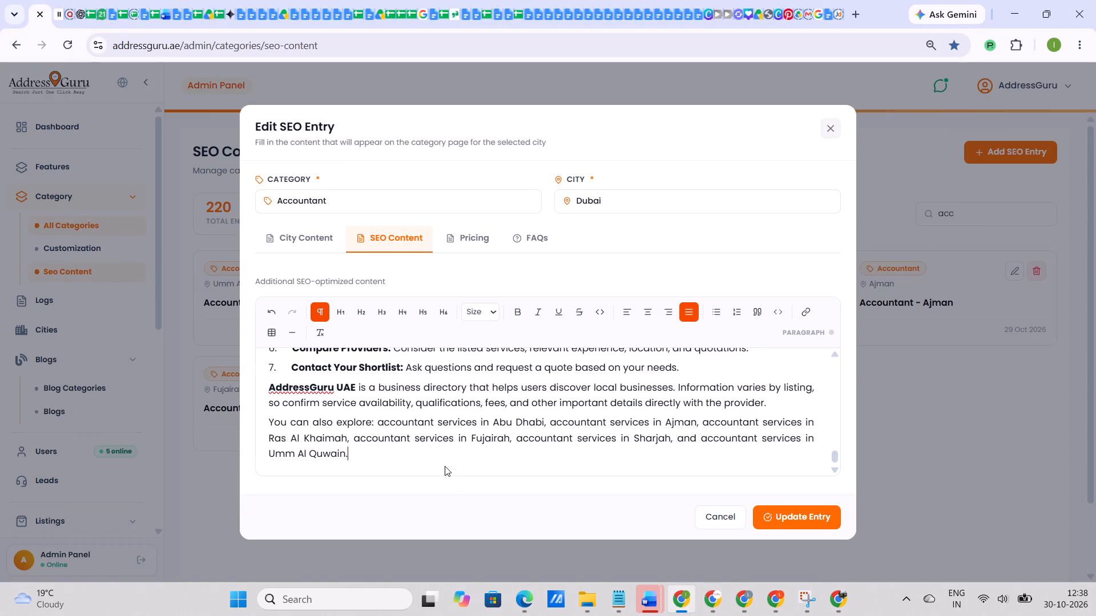
left_click_drag(354, 437, 497, 432)
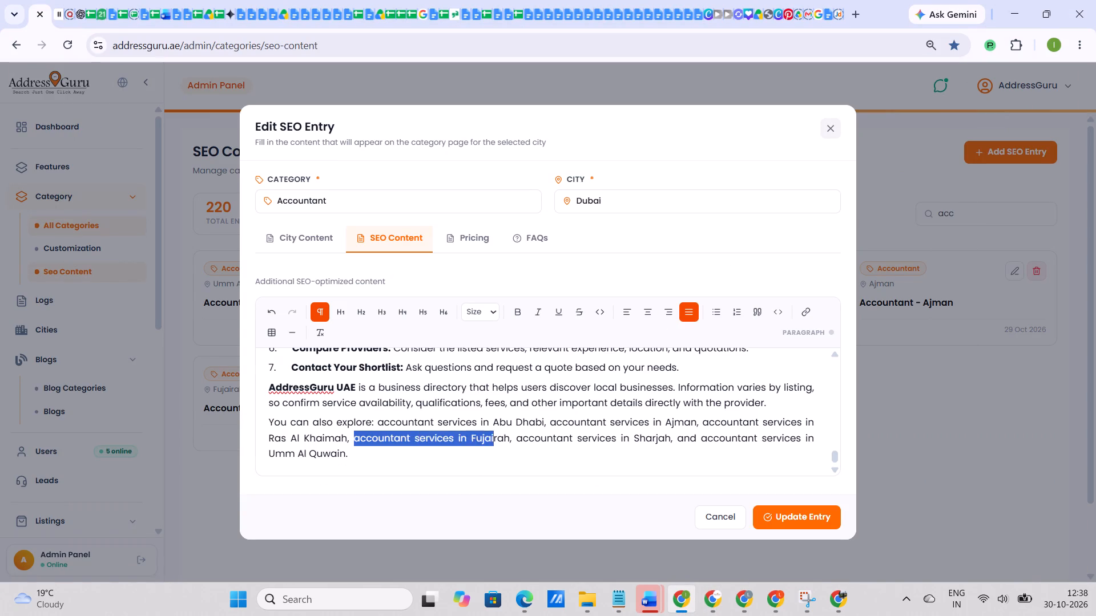
left_click_drag(497, 432, 507, 439)
left_click(809, 313)
key("ctrl+v")
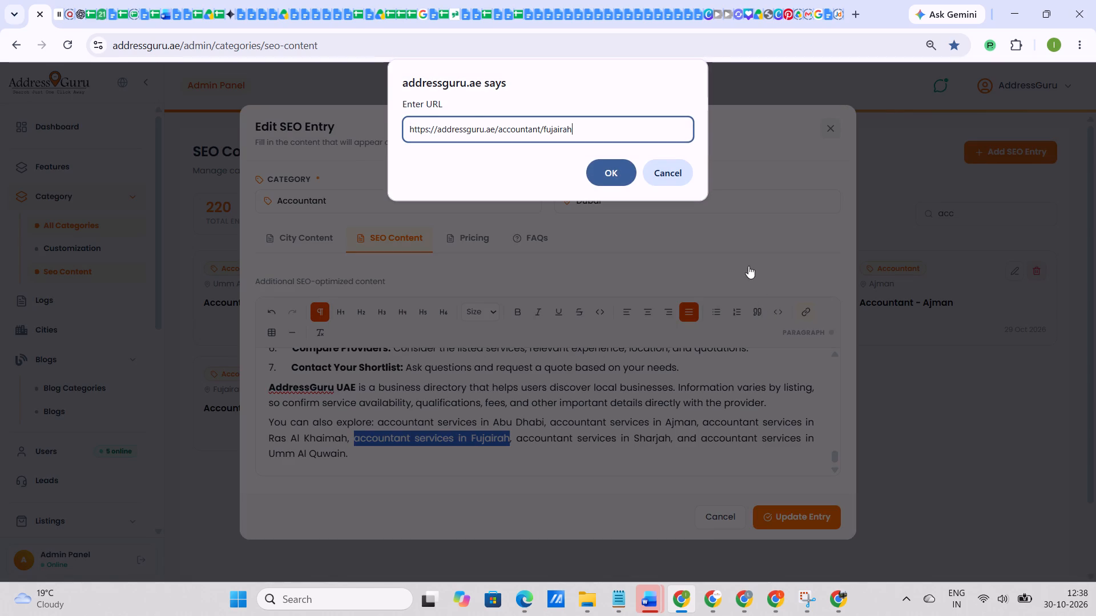
left_click(613, 173)
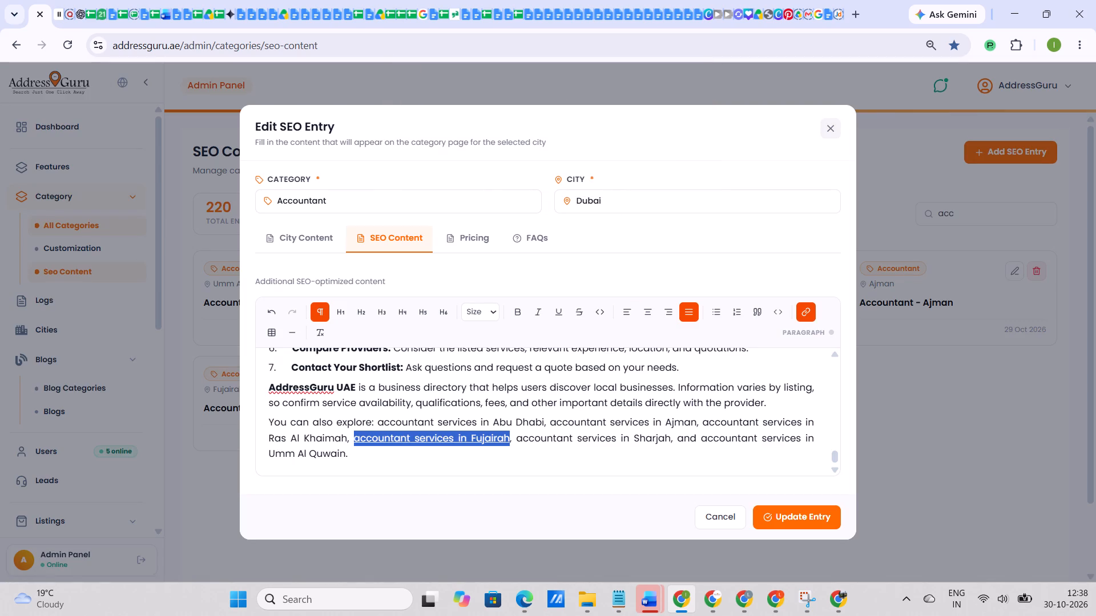
left_click_drag(517, 436, 671, 434)
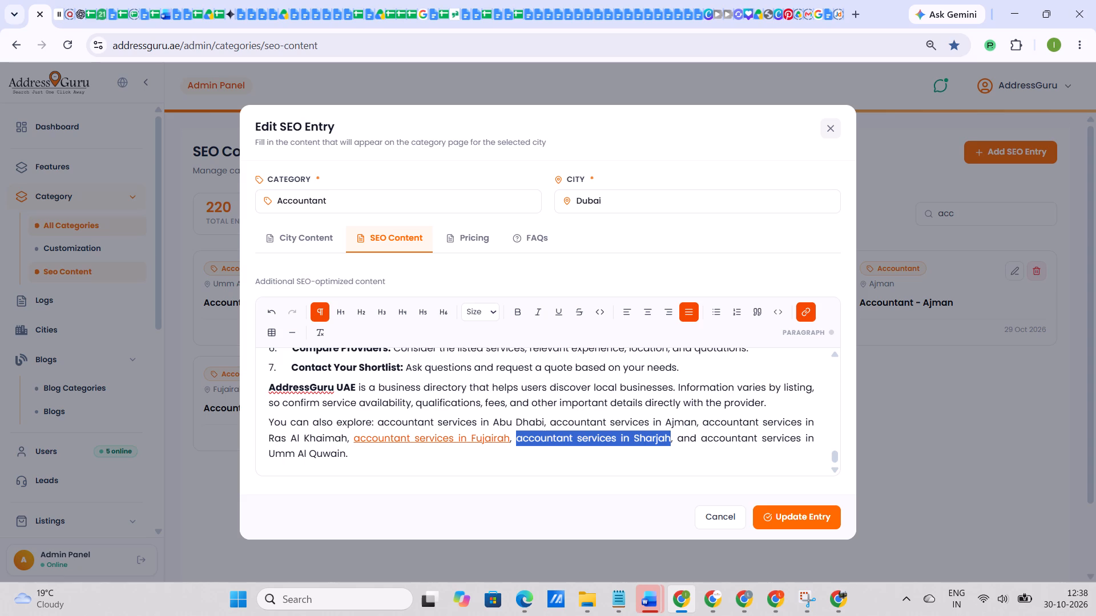
left_click(812, 311)
key("ctrl+v")
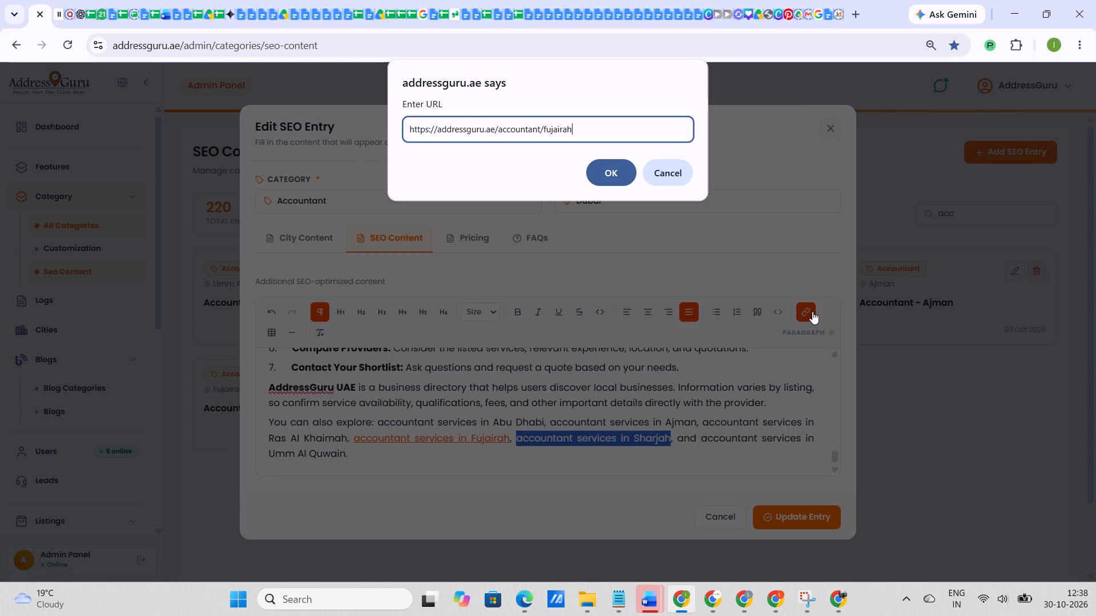
double_click(562, 133)
key("s")
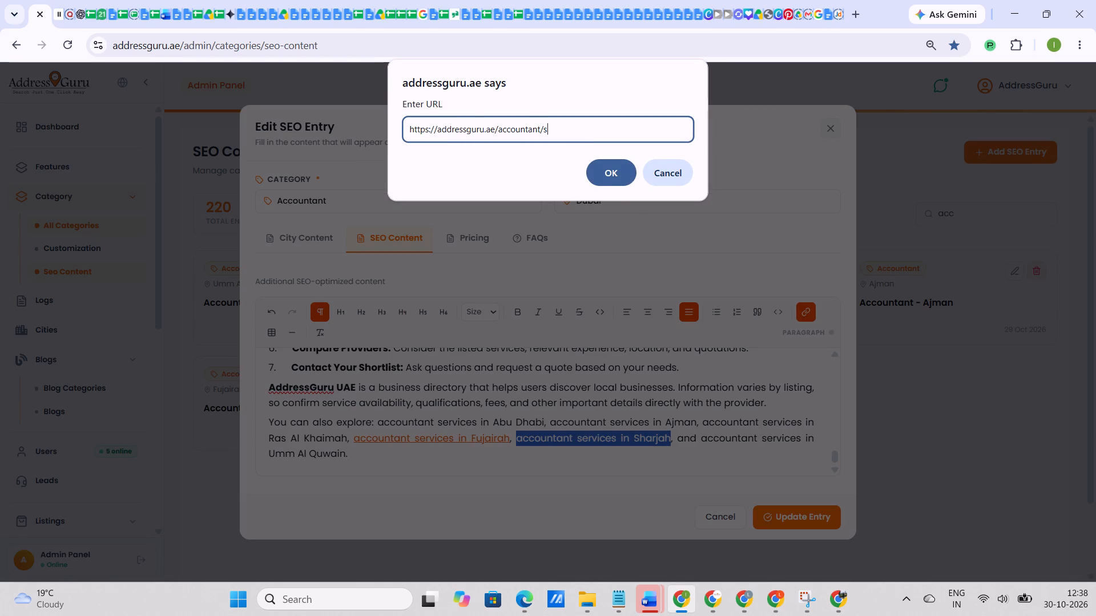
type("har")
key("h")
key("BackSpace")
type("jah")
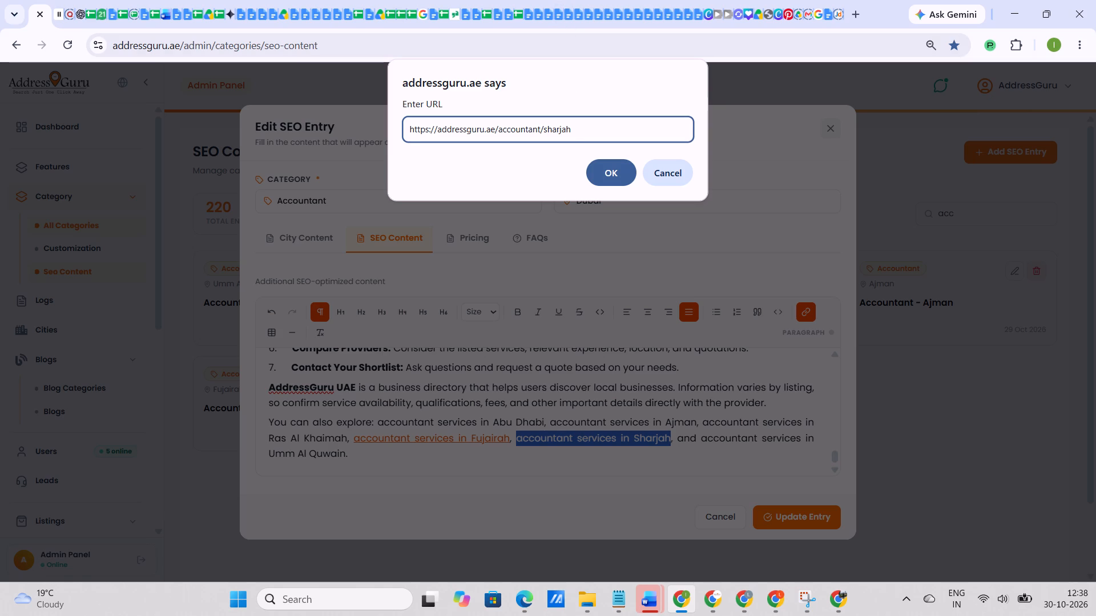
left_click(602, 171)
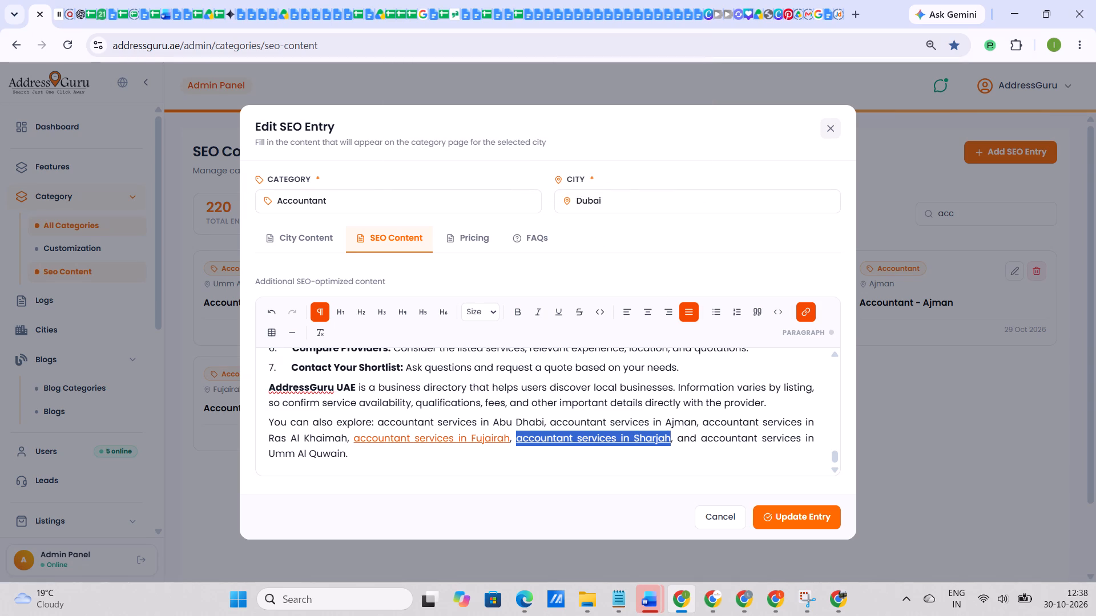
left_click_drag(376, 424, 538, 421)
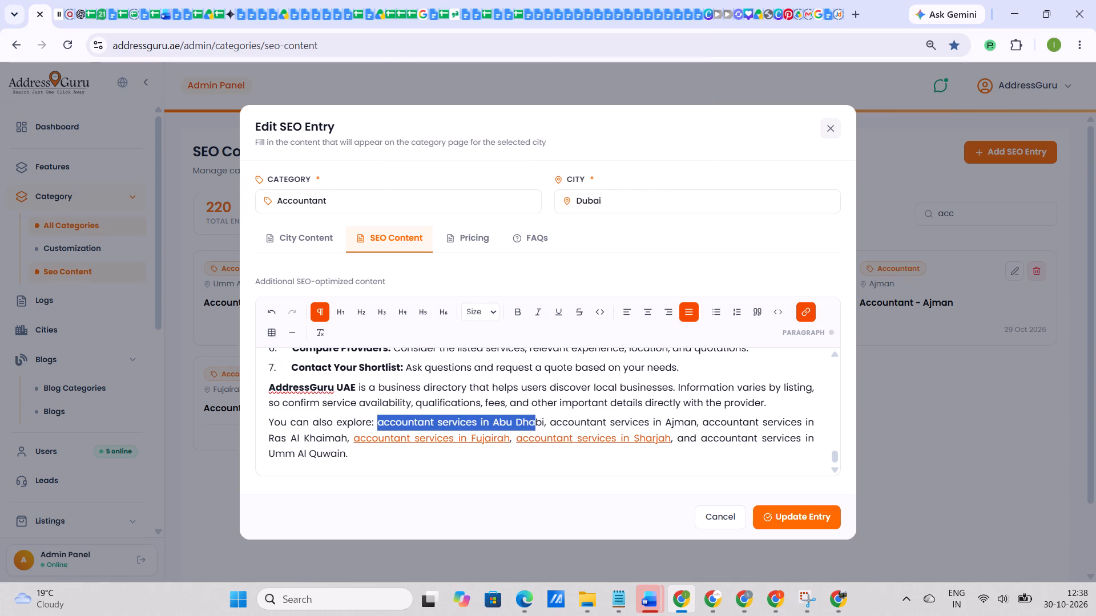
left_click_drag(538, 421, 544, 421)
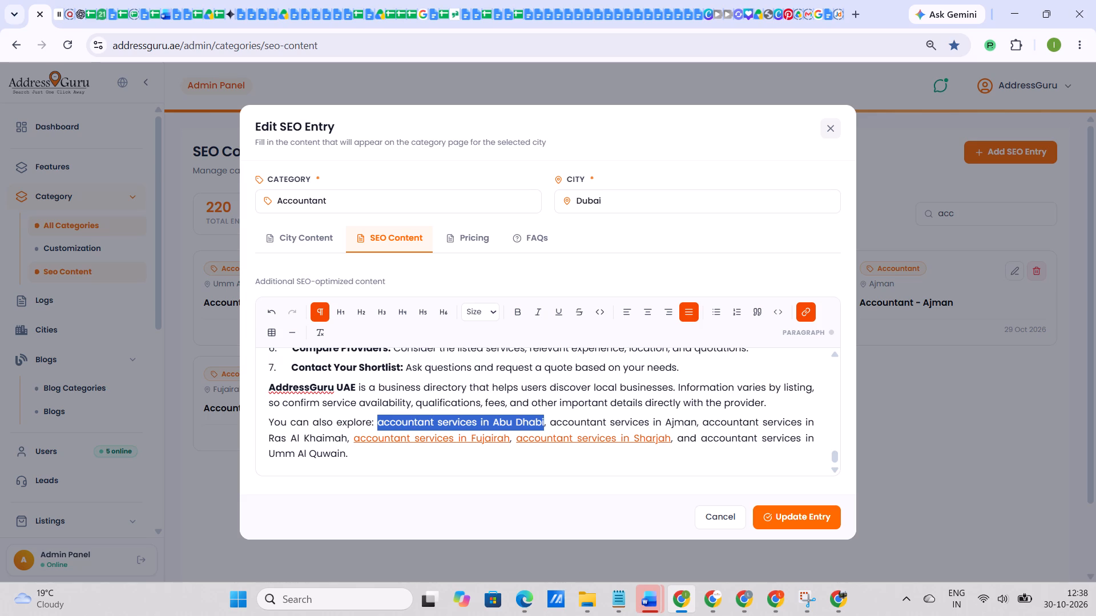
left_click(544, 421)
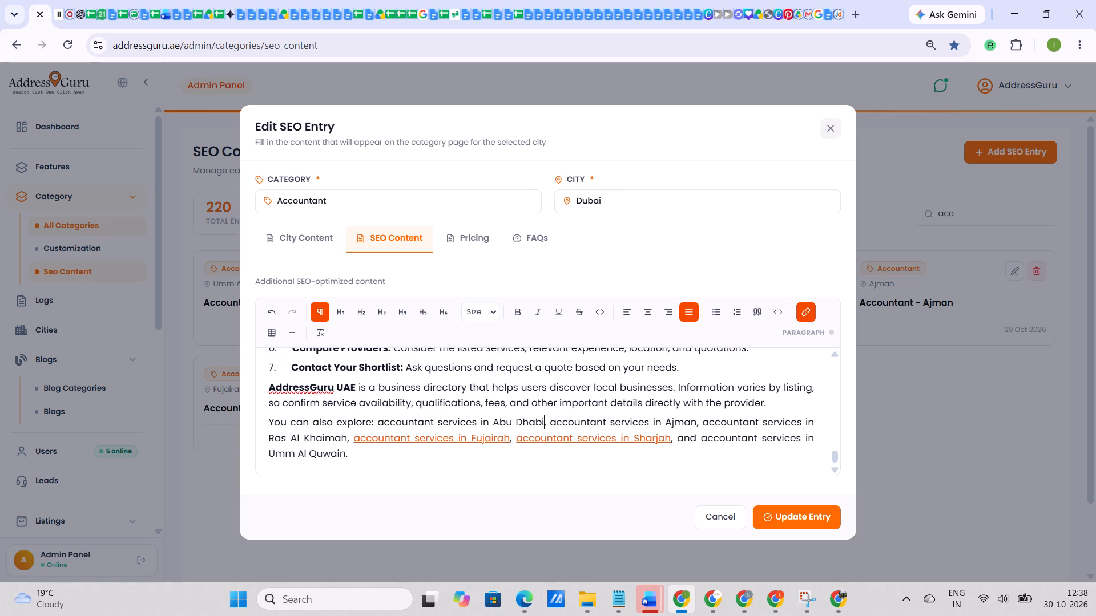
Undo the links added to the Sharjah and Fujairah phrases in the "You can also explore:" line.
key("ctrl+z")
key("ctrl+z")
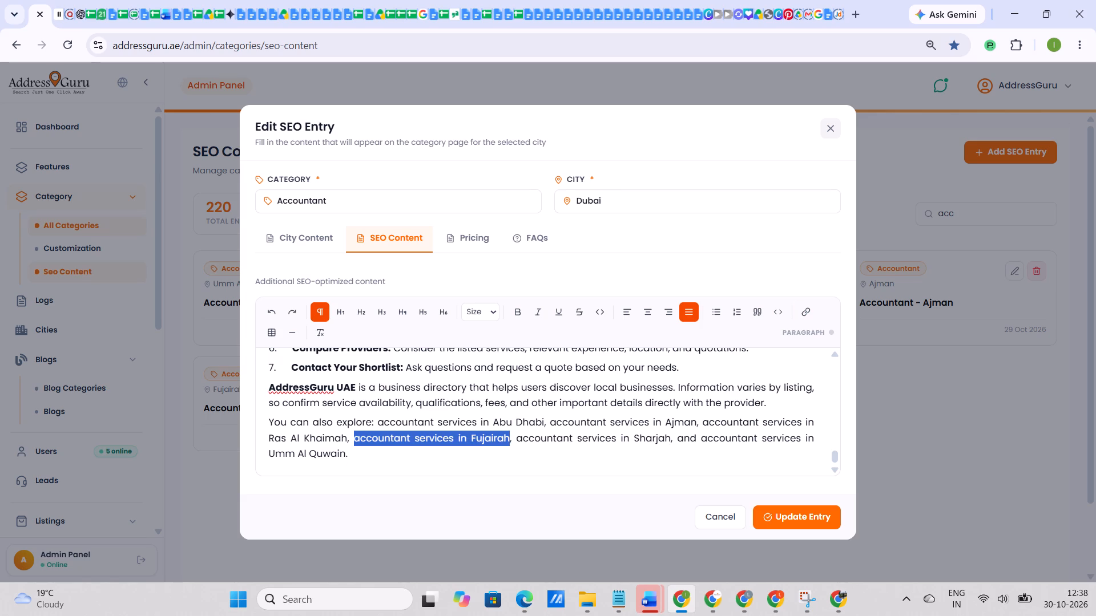
Select the SEO content from the heading "Explore Accountants in Dubai with AddressGuru UAE" through the end of the "You can also explore:" line.
left_click_drag(352, 452, 255, 424)
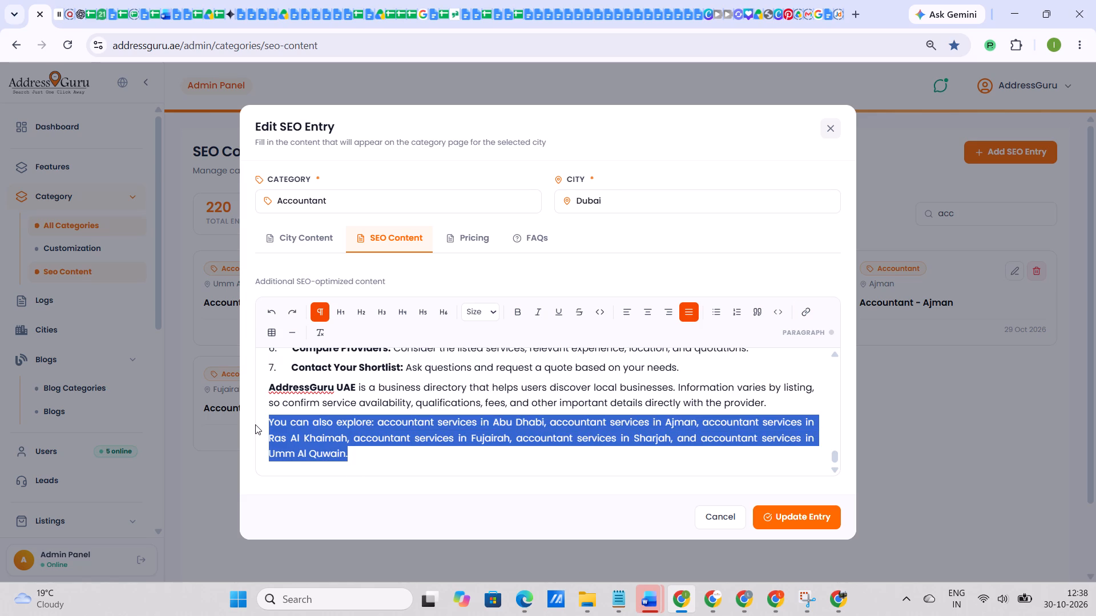
left_click_drag(255, 424, 268, 385)
scroll(255, 424, "up", 2)
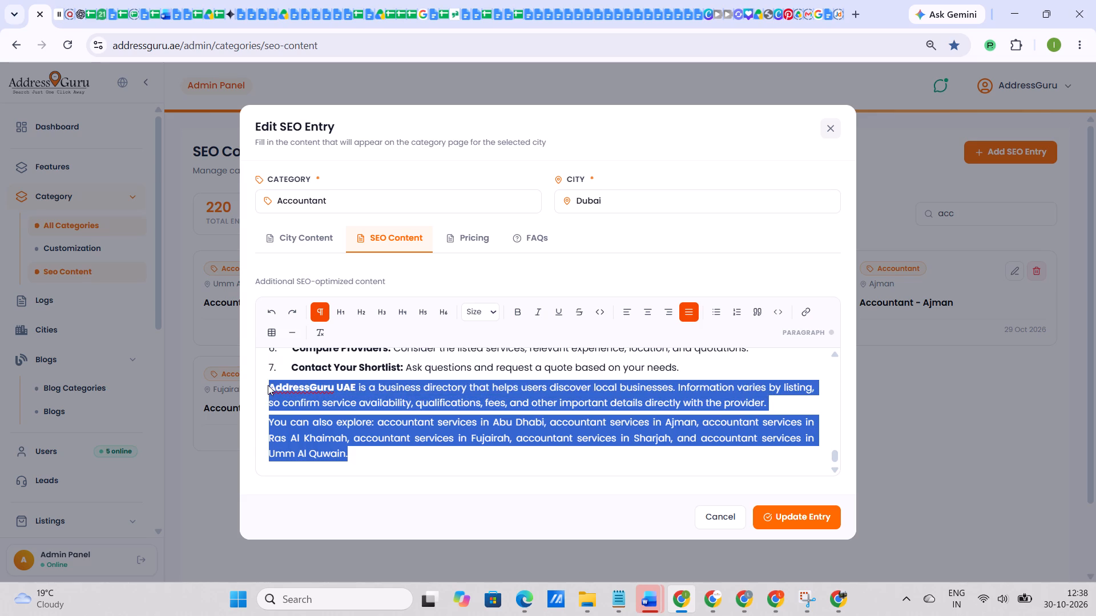
scroll(268, 385, "up", 1)
left_click_drag(268, 385, 265, 384)
scroll(268, 385, "up", 2)
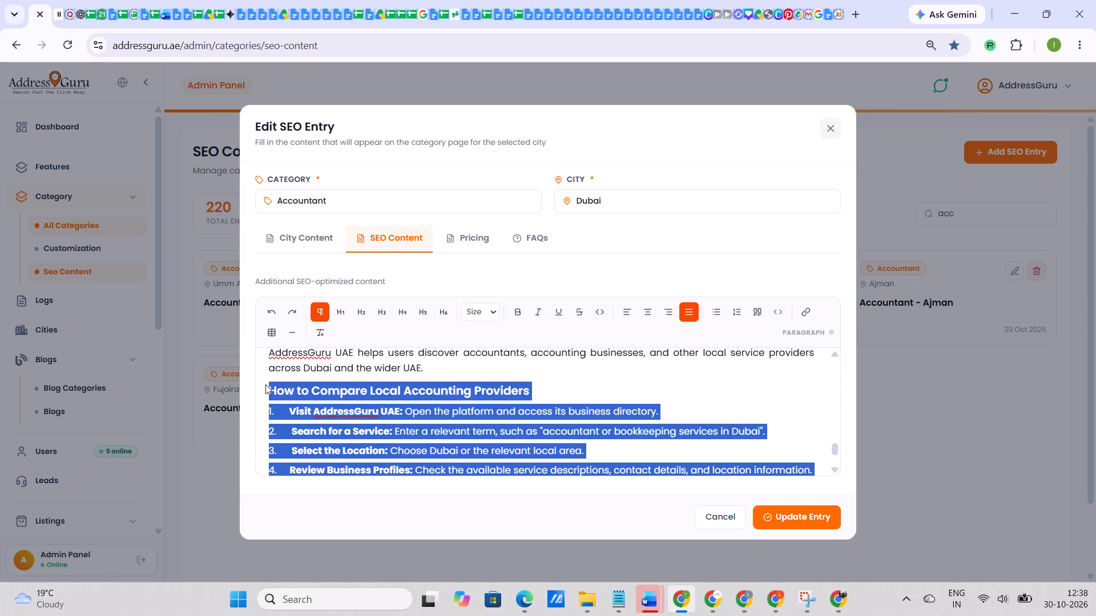
left_click_drag(265, 384, 265, 412)
scroll(265, 384, "up", 2)
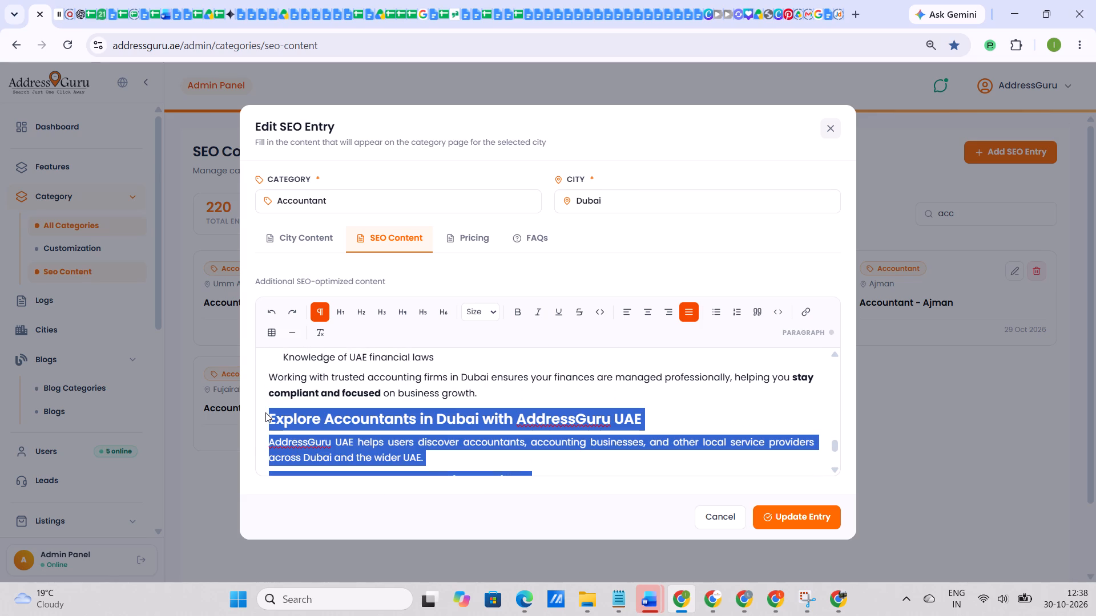
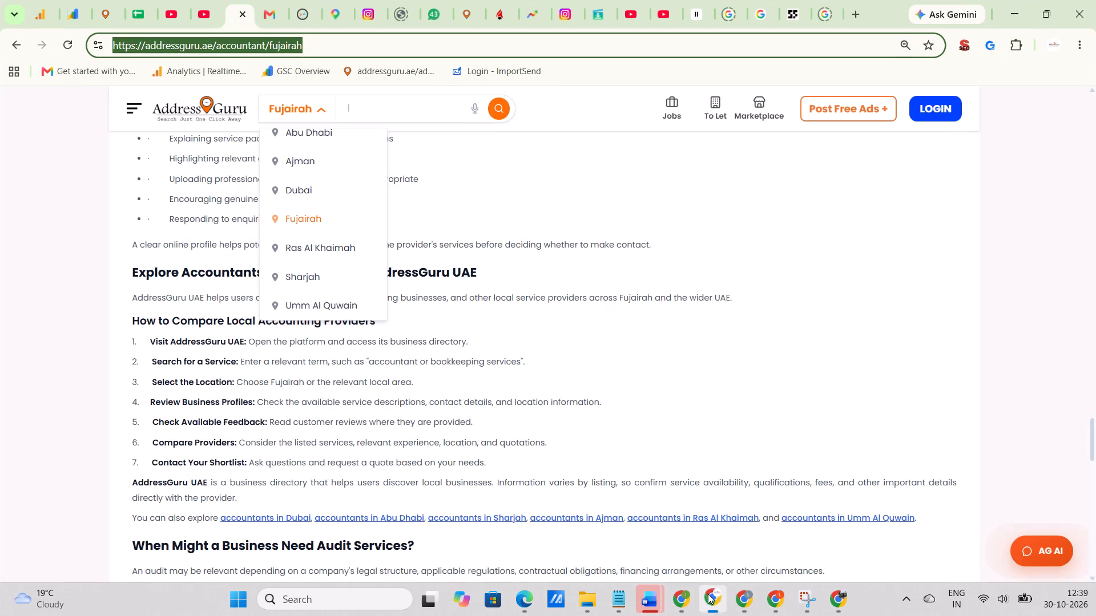
key("ctrl+c")
left_click(708, 594)
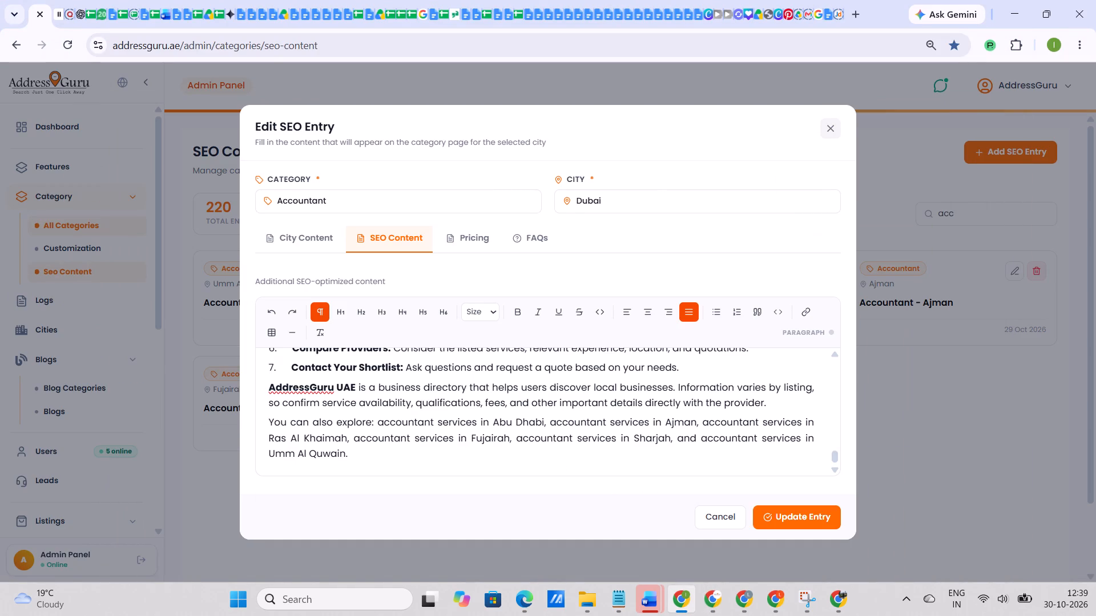
left_click_drag(353, 437, 426, 444)
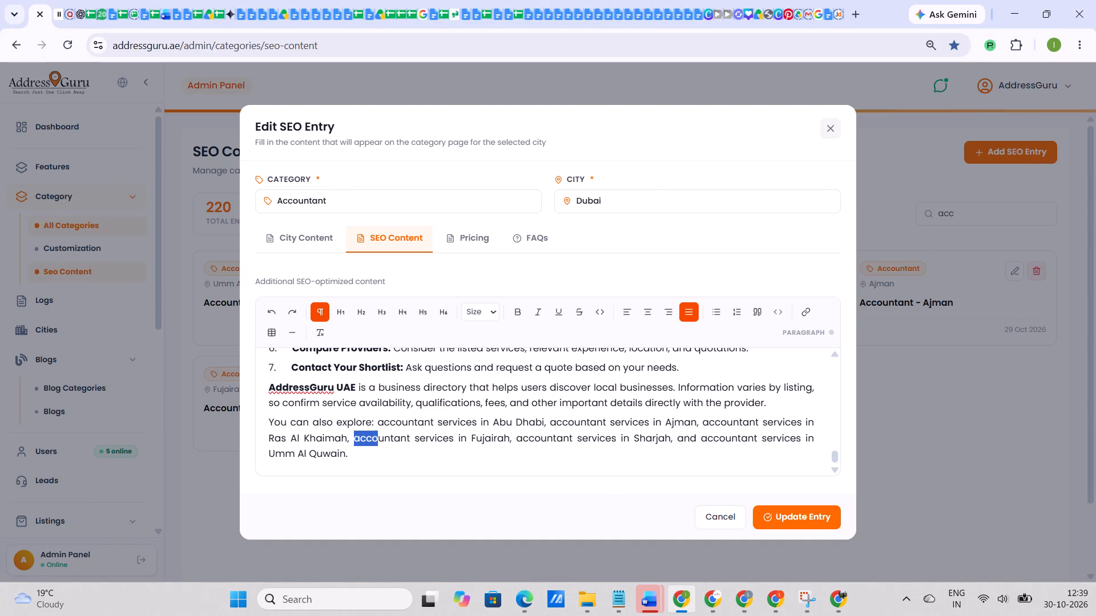
left_click_drag(426, 444, 509, 444)
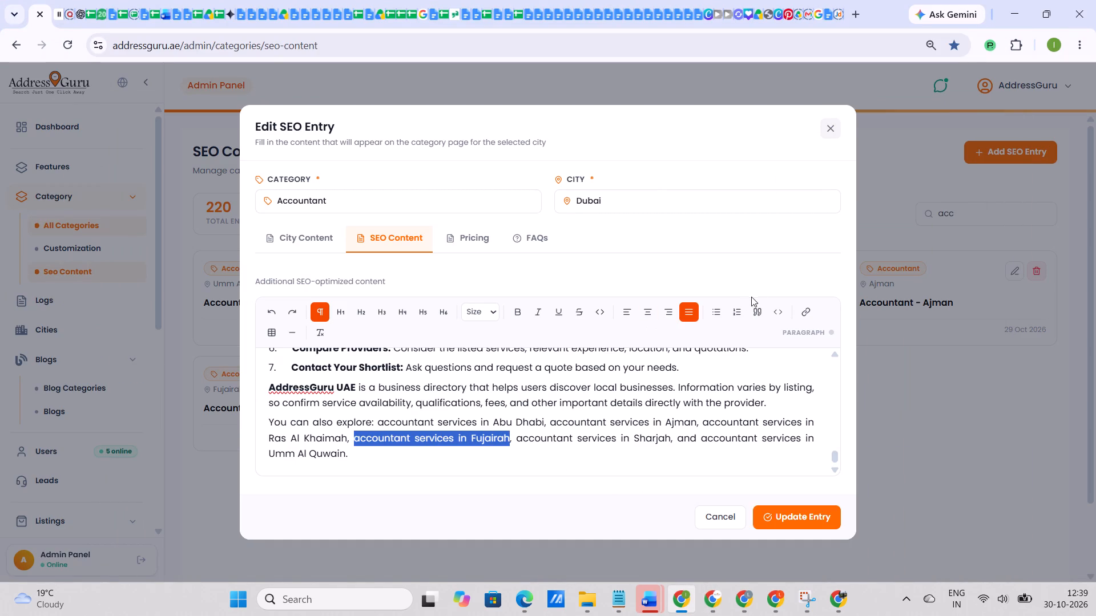
left_click(805, 315)
key("ctrl+v")
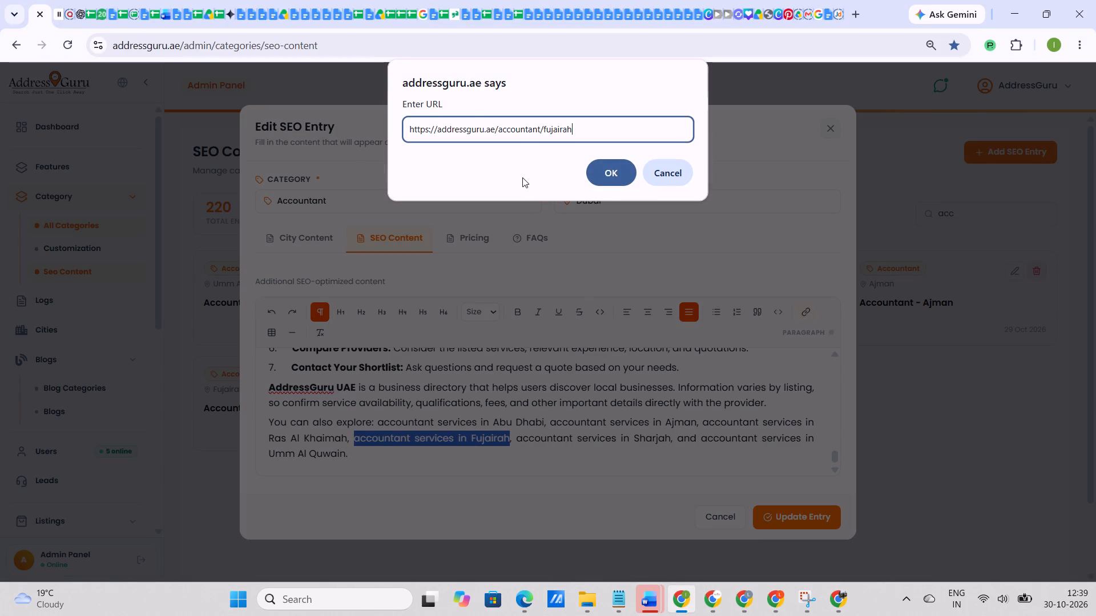
left_click(618, 175)
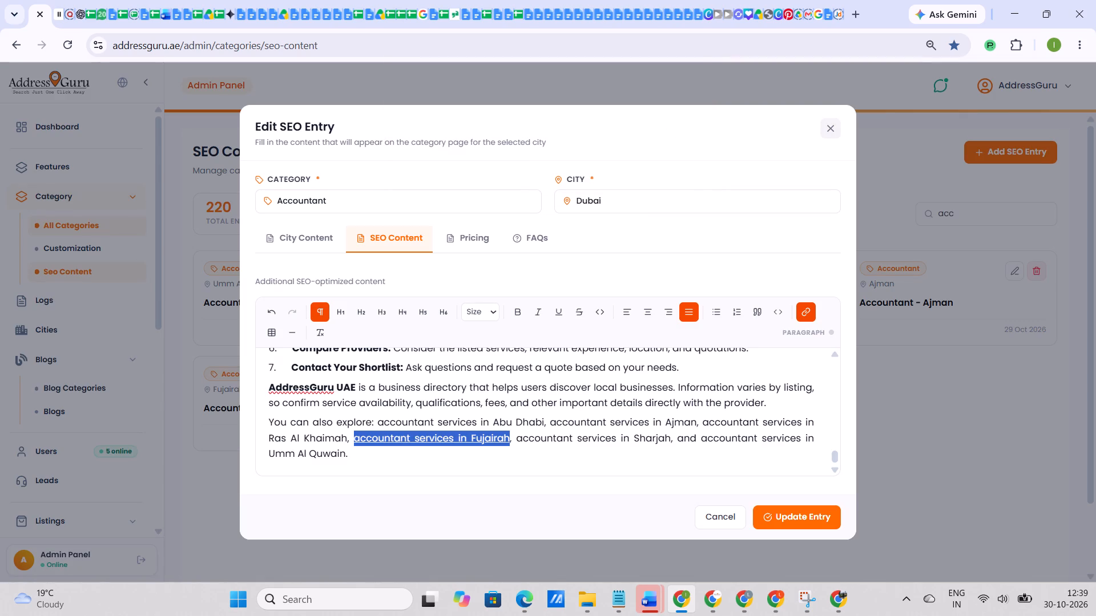
left_click_drag(377, 421, 553, 415)
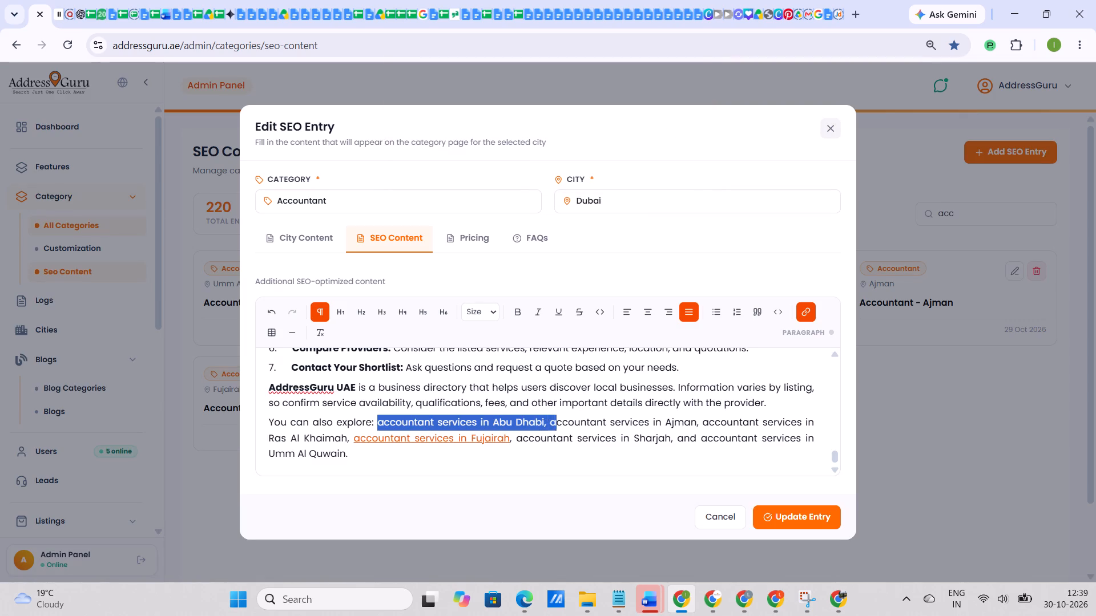
left_click_drag(553, 415, 546, 415)
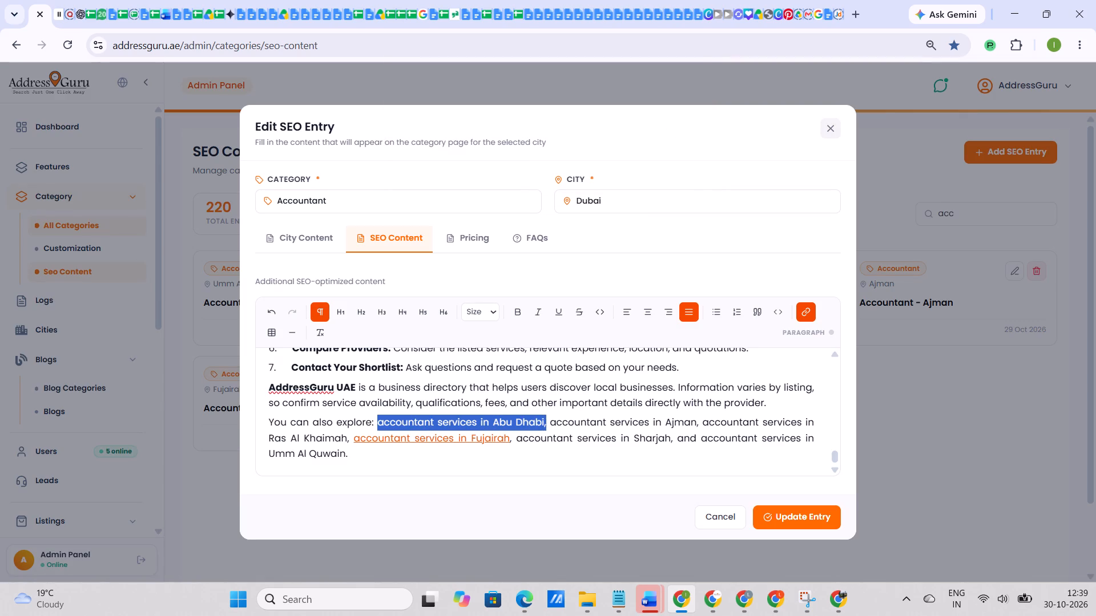
left_click(543, 419)
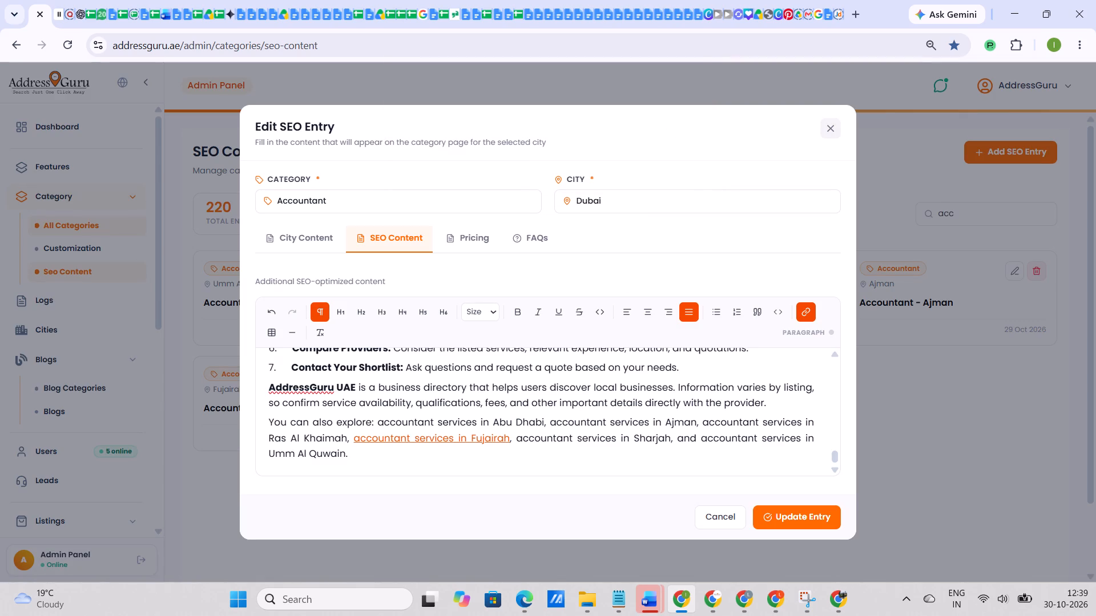
left_click_drag(545, 419, 376, 422)
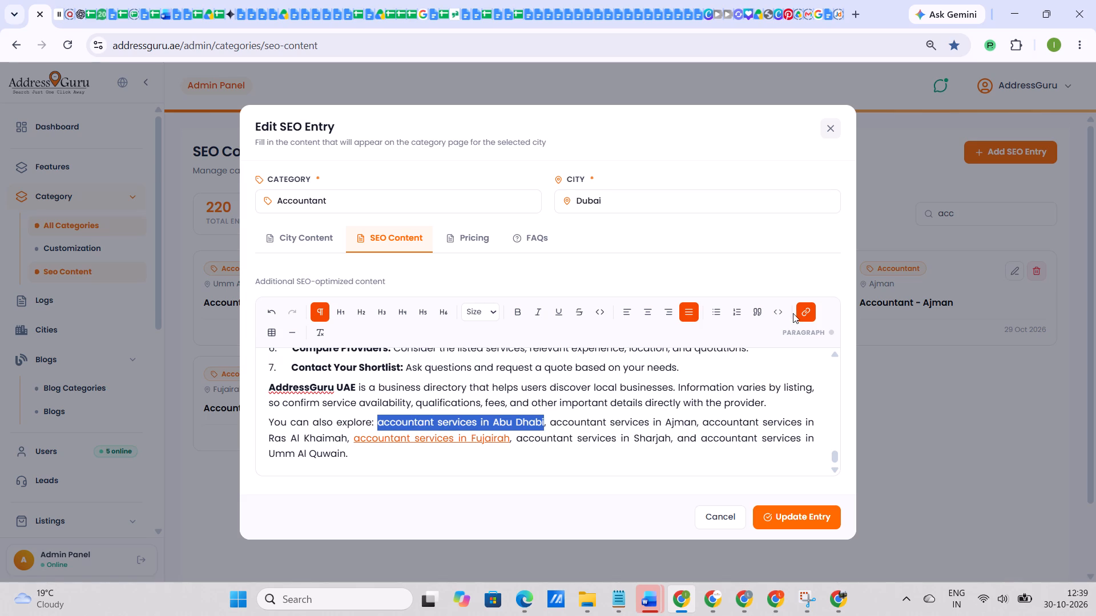
left_click(801, 311)
key("ctrl+v")
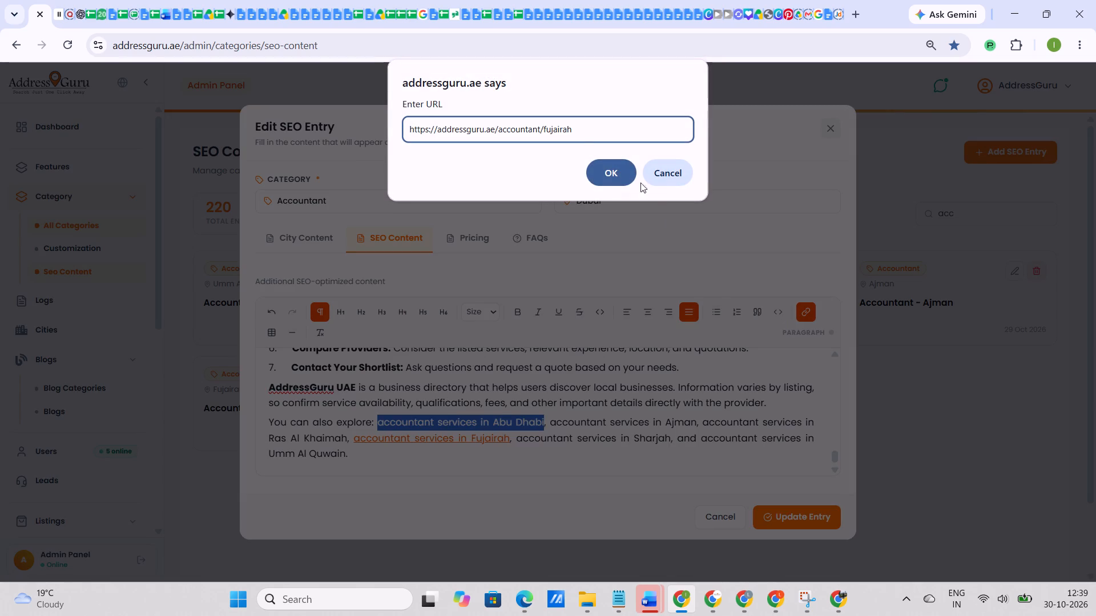
triple_click(563, 133)
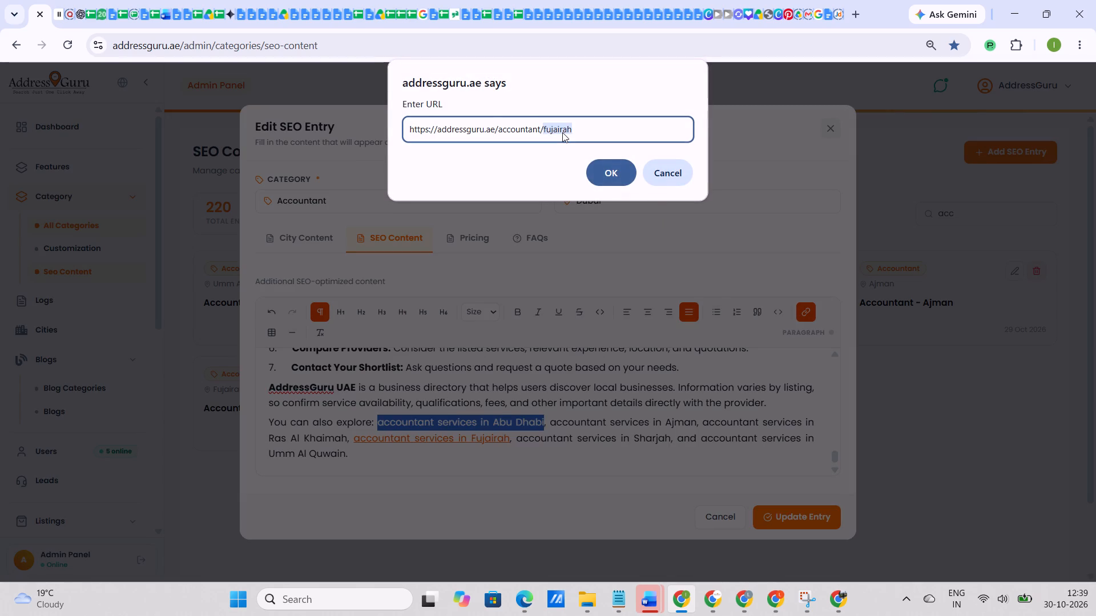
type("abu-")
key("d")
type("habi")
left_click(605, 173)
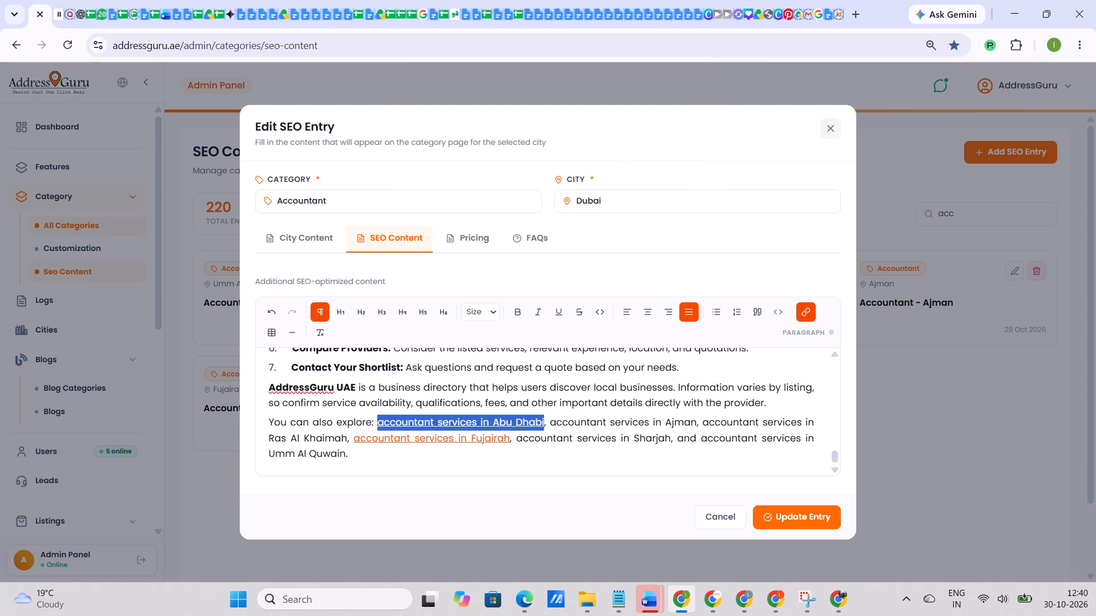
left_click_drag(551, 420, 692, 423)
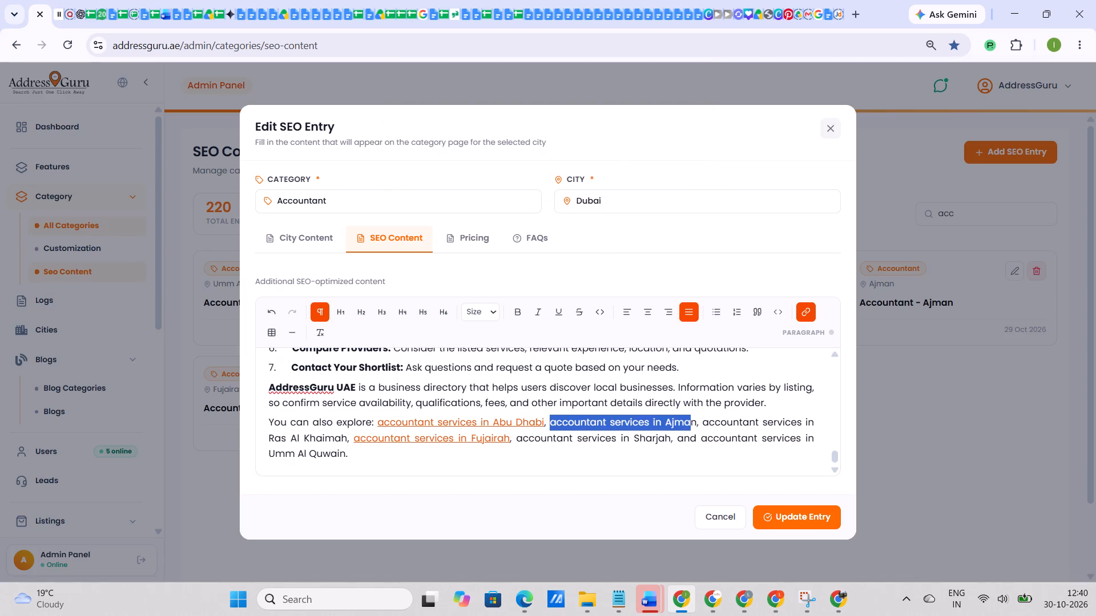
left_click_drag(692, 423, 695, 422)
left_click(800, 314)
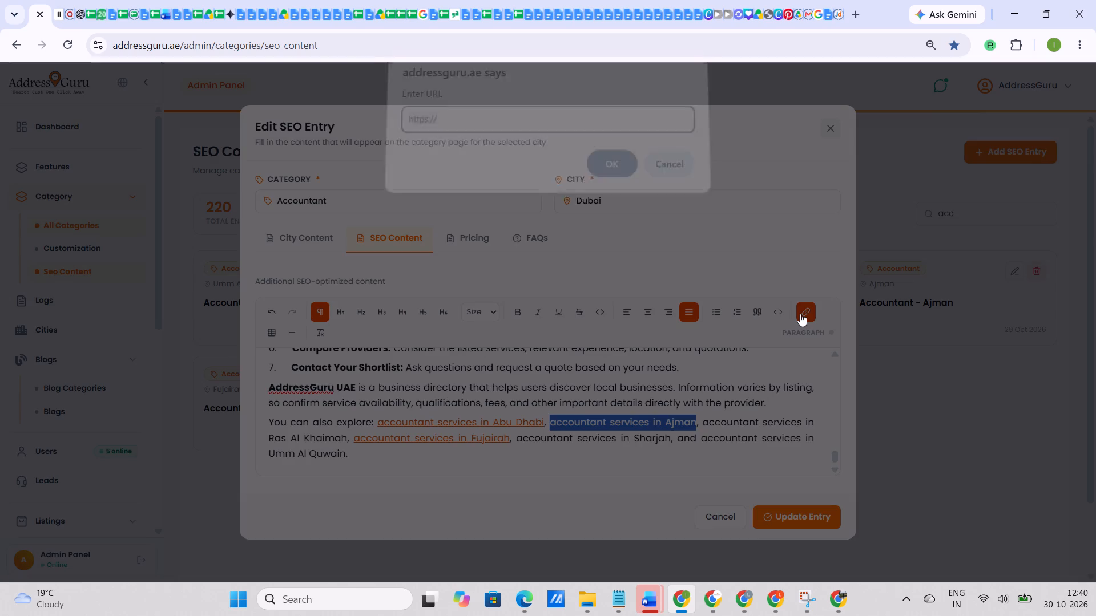
key("ctrl+v")
triple_click(559, 134)
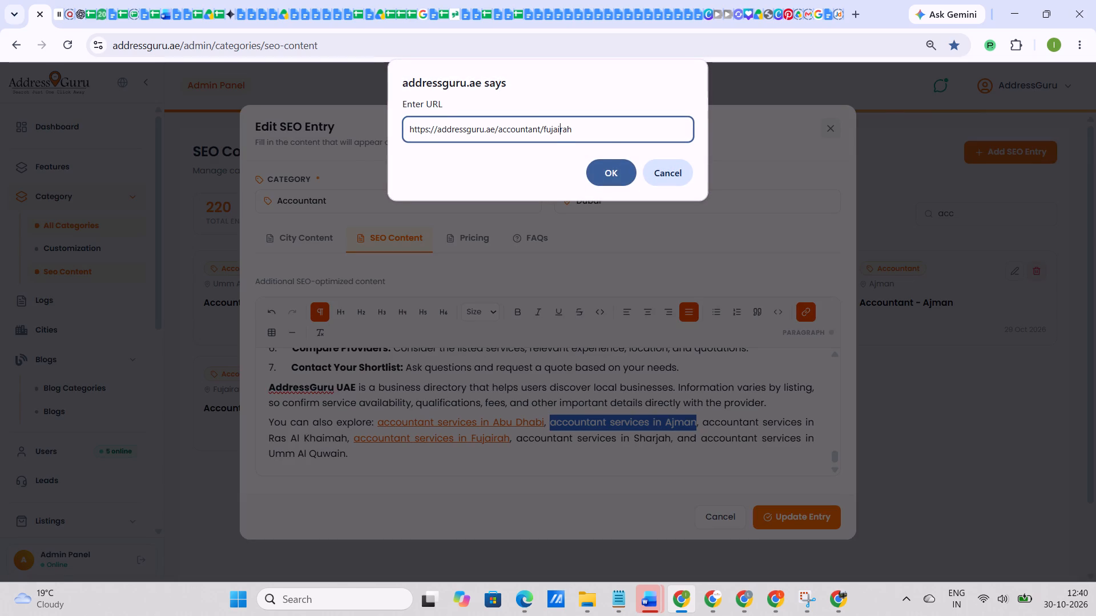
type("ajman")
left_click(606, 176)
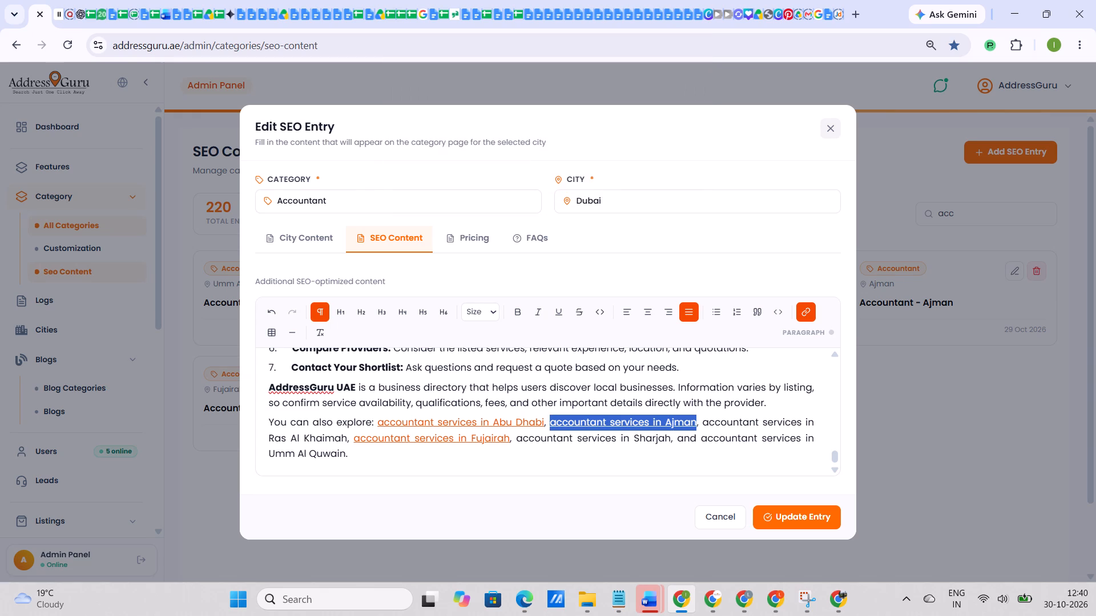
left_click_drag(704, 420, 363, 436)
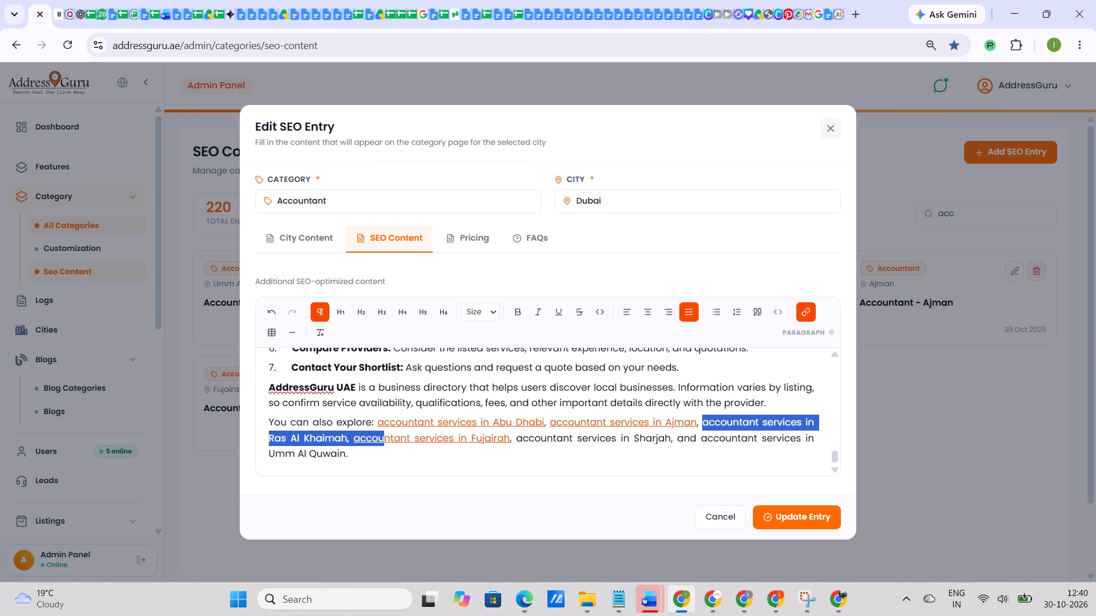
left_click_drag(363, 436, 345, 435)
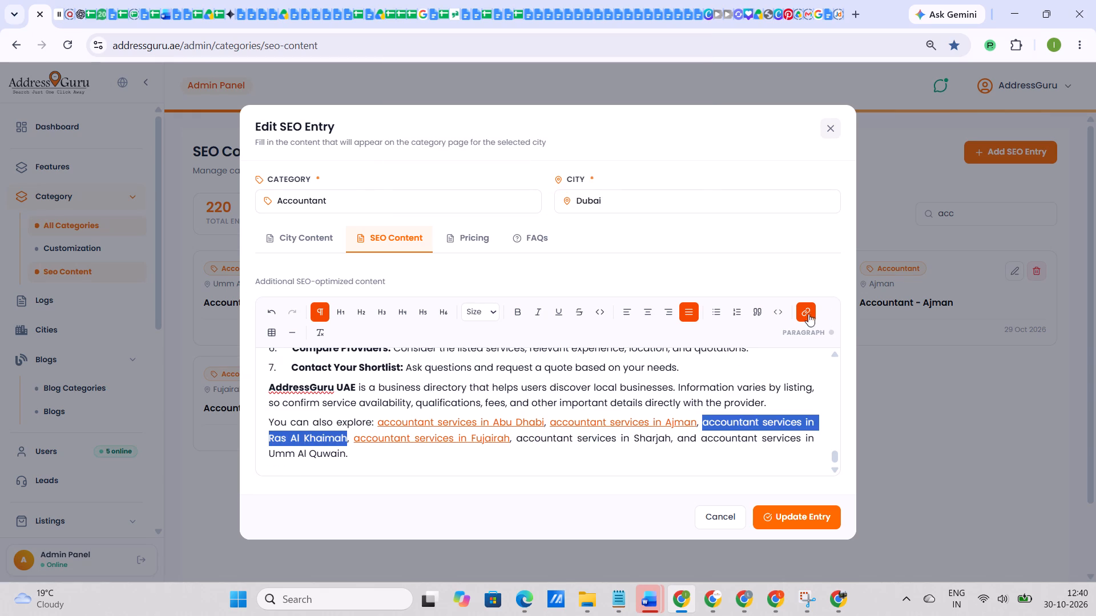
left_click(804, 314)
key("ctrl+v")
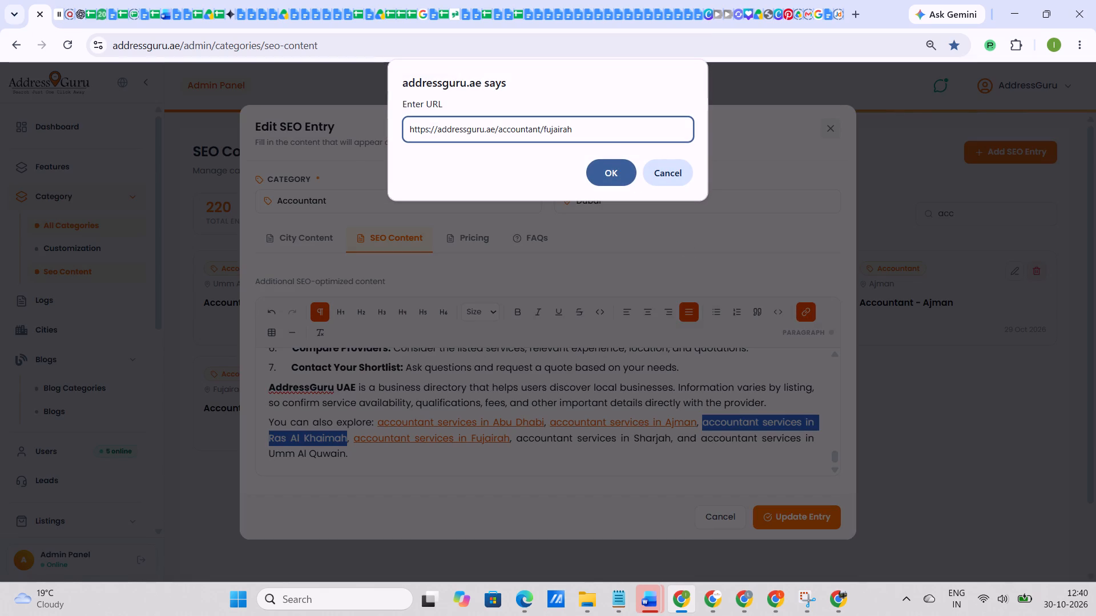
triple_click(565, 128)
left_click(565, 128)
type("ras")
type("-al-k")
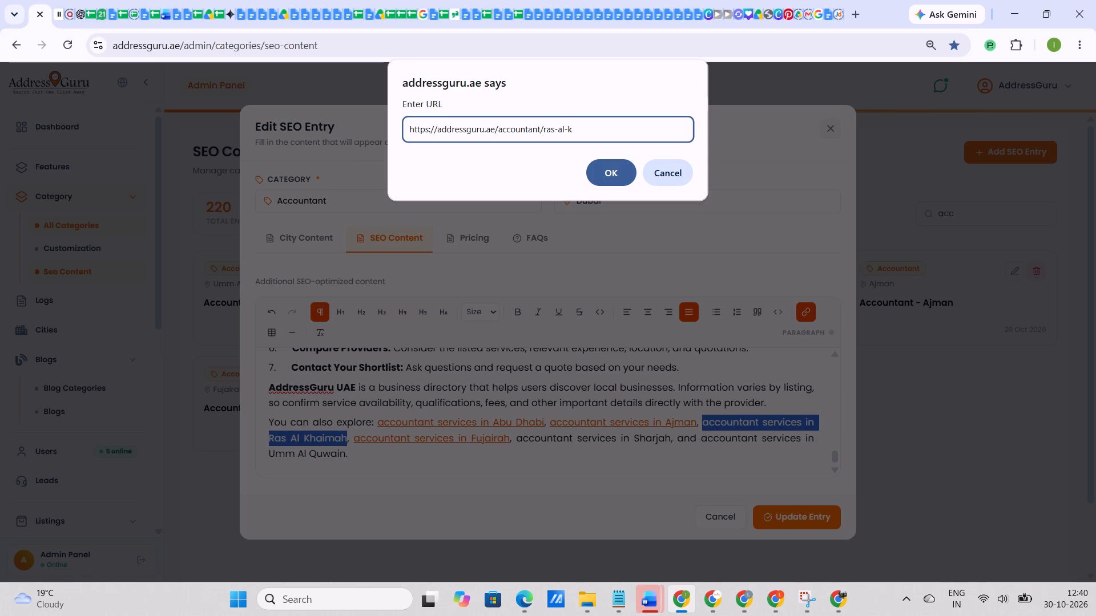
type("hai")
type("ma")
key("h")
left_click(606, 169)
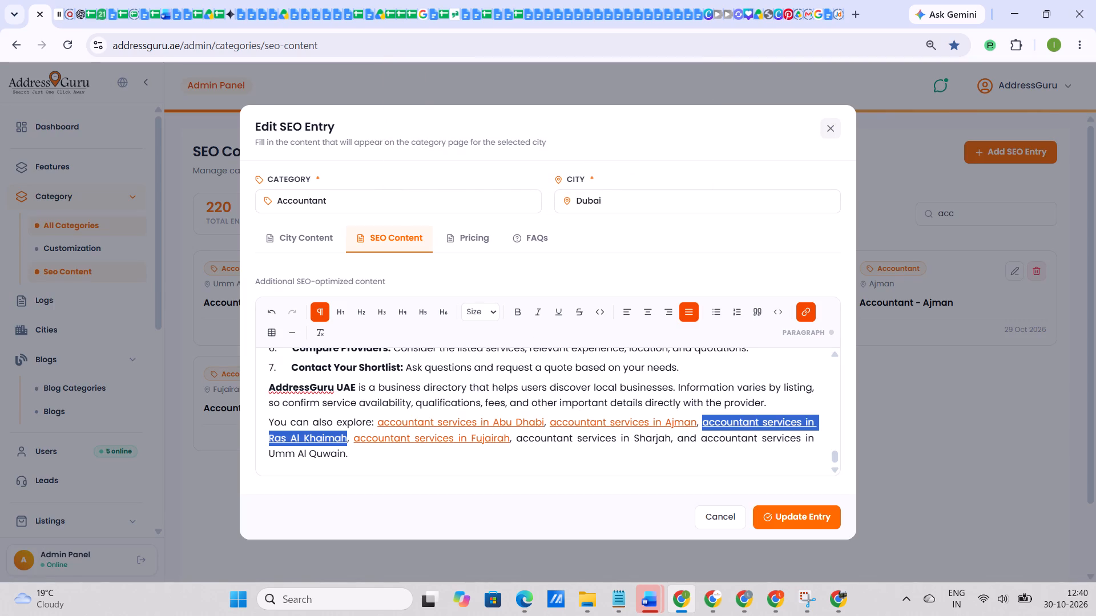
left_click_drag(517, 438, 684, 439)
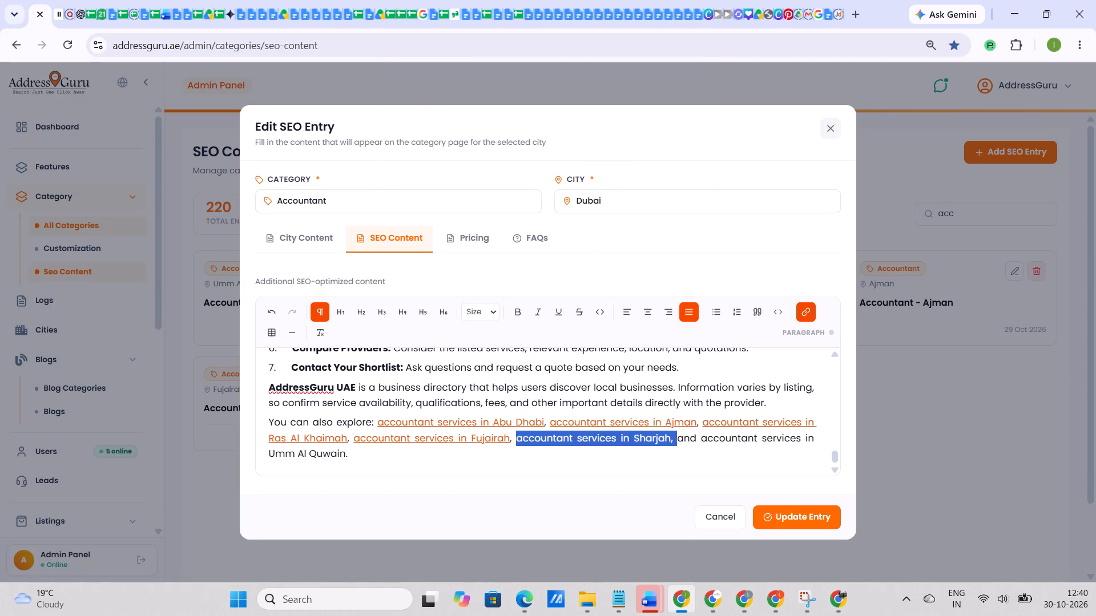
left_click_drag(684, 439, 671, 436)
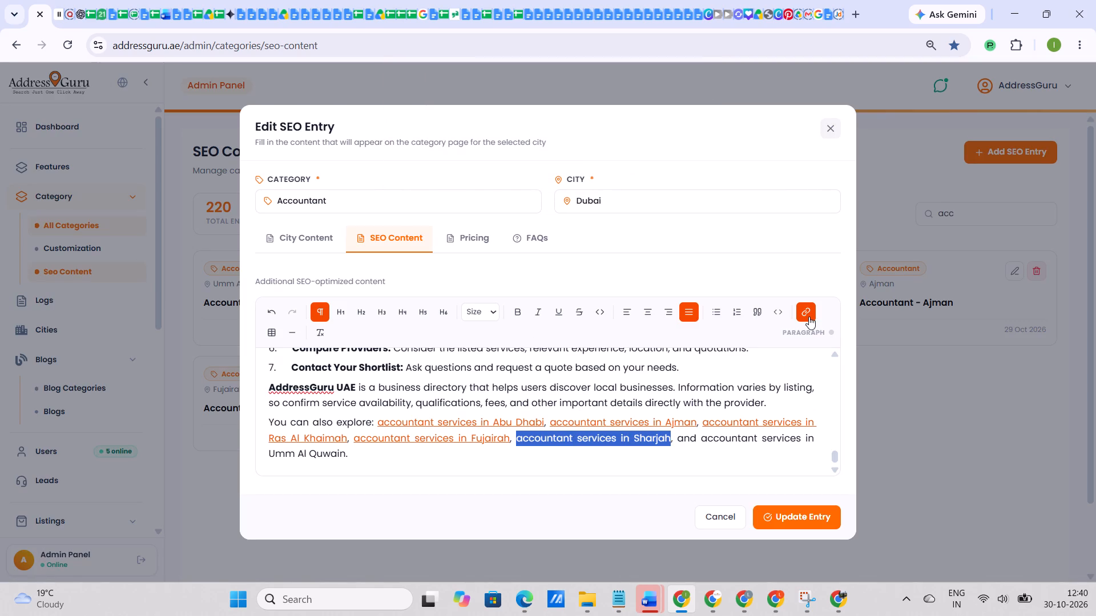
left_click(809, 317)
key("ctrl+v")
key("BackSpace")
key("BackSpace")
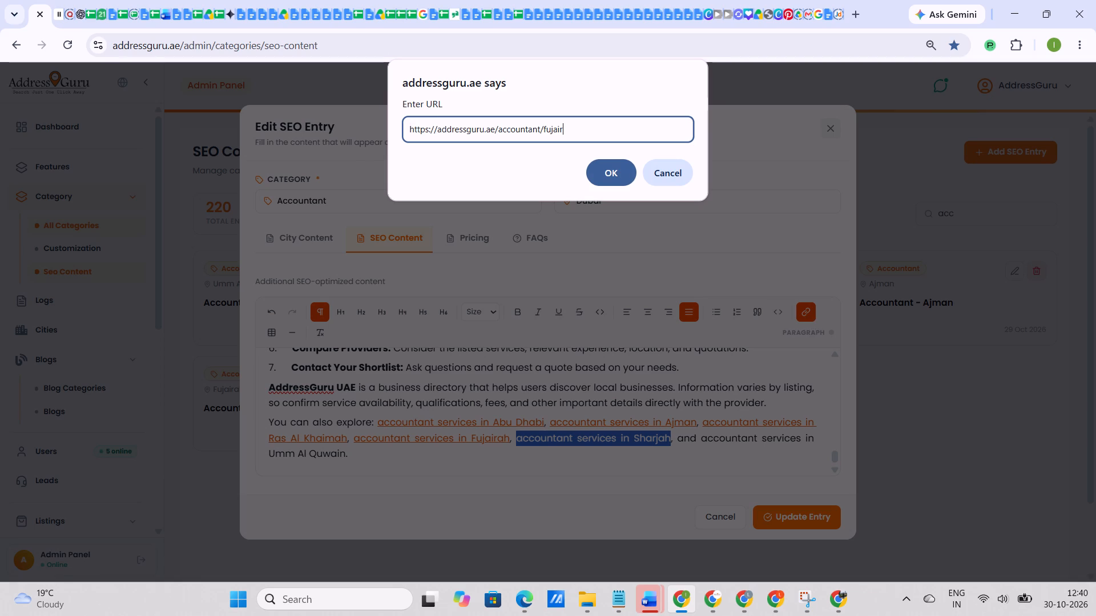
key("BackSpace")
key("BackSpace")
key("BackSpace")
key("BackSpace")
key("BackSpace")
key("BackSpace")
type("shar")
type("jah")
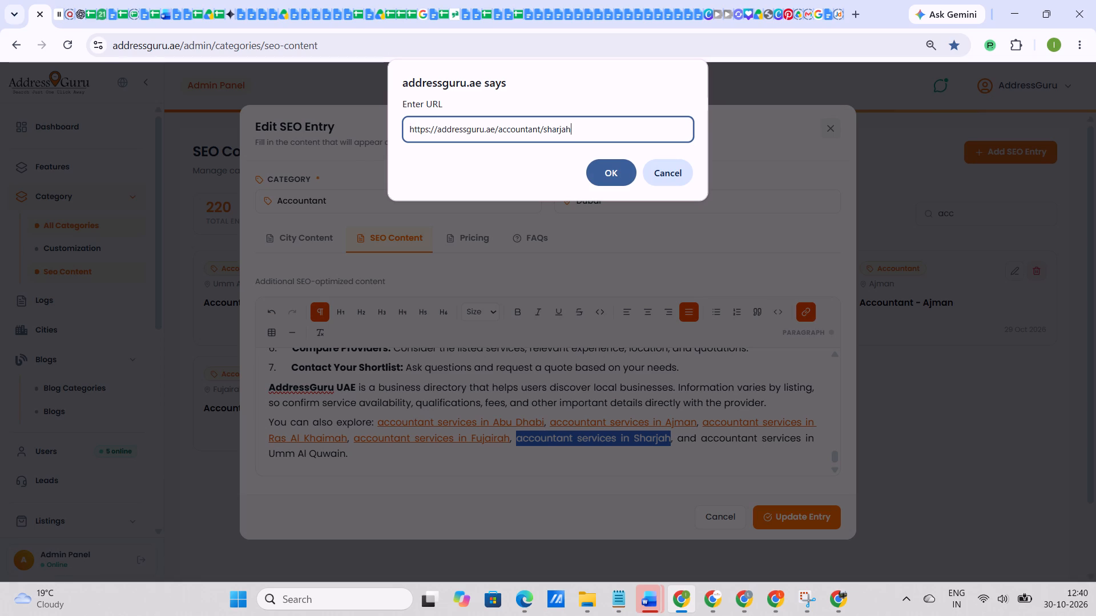
left_click(601, 180)
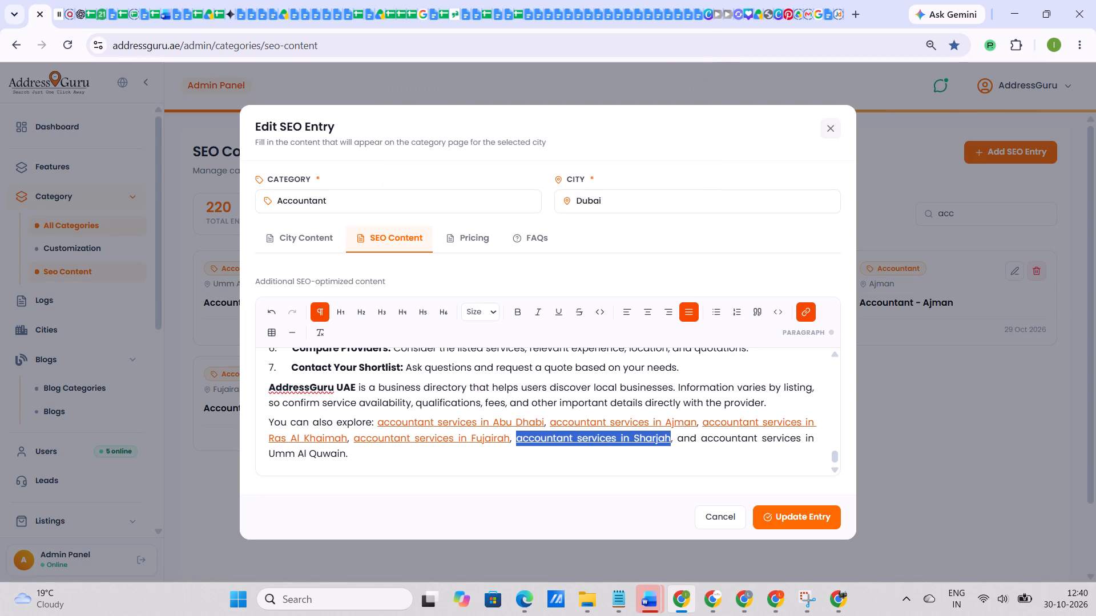
left_click(704, 440)
left_click_drag(700, 436, 714, 450)
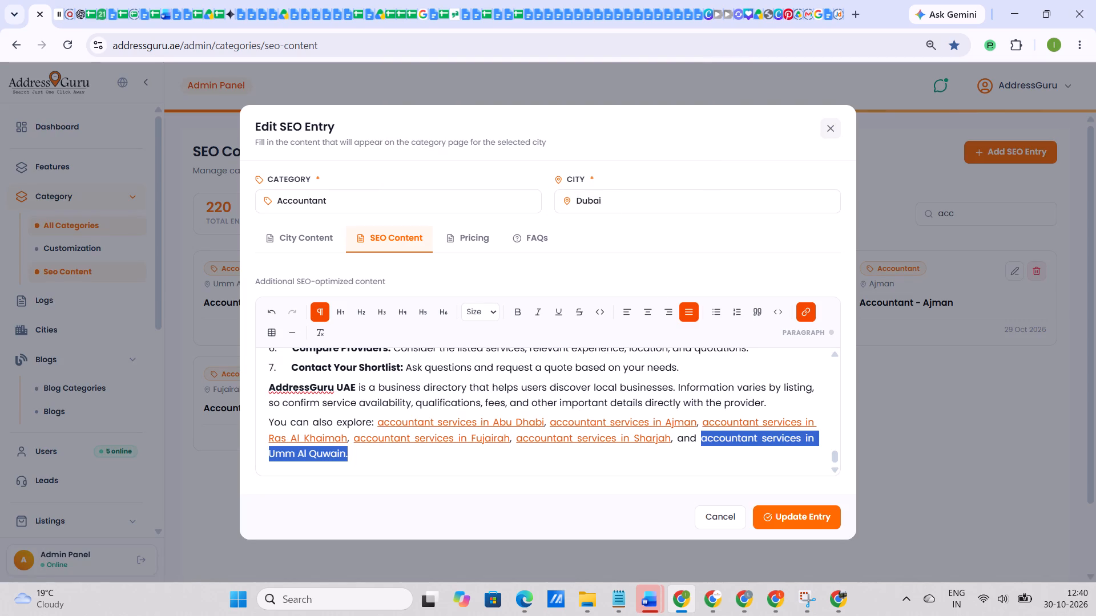
left_click_drag(714, 450, 713, 451)
left_click(800, 309)
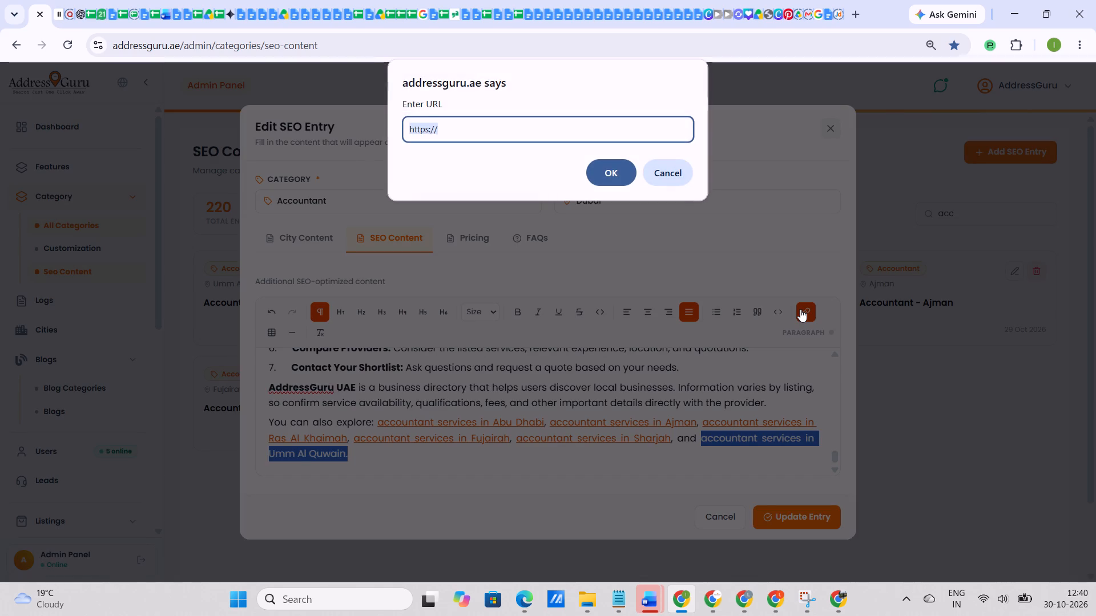
key("ctrl+v")
left_click(543, 135)
triple_click(558, 132)
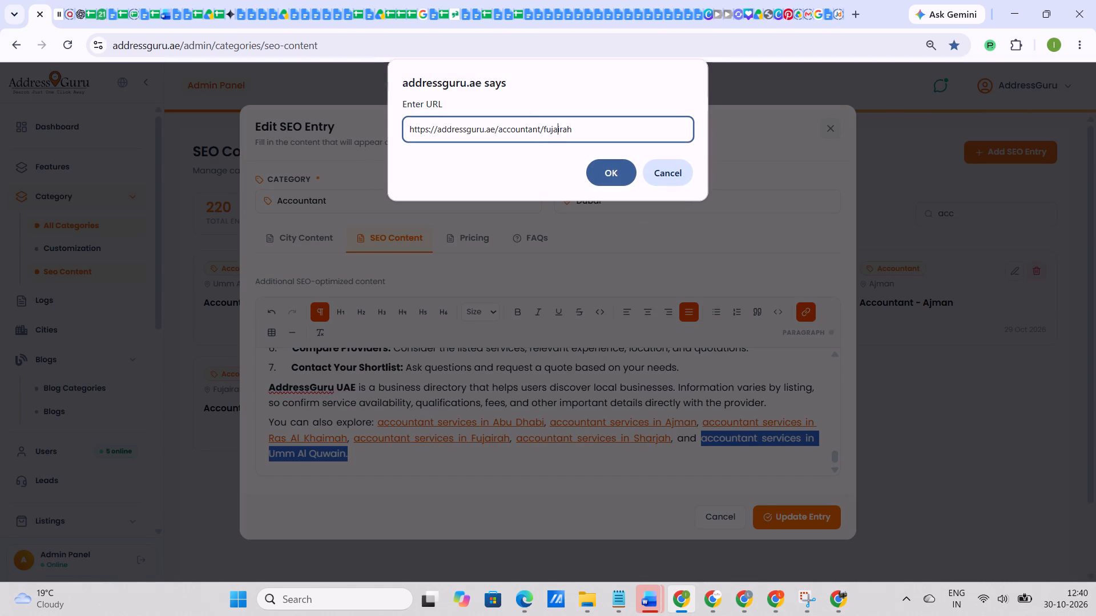
triple_click(558, 132)
type("umm-al-")
key("q")
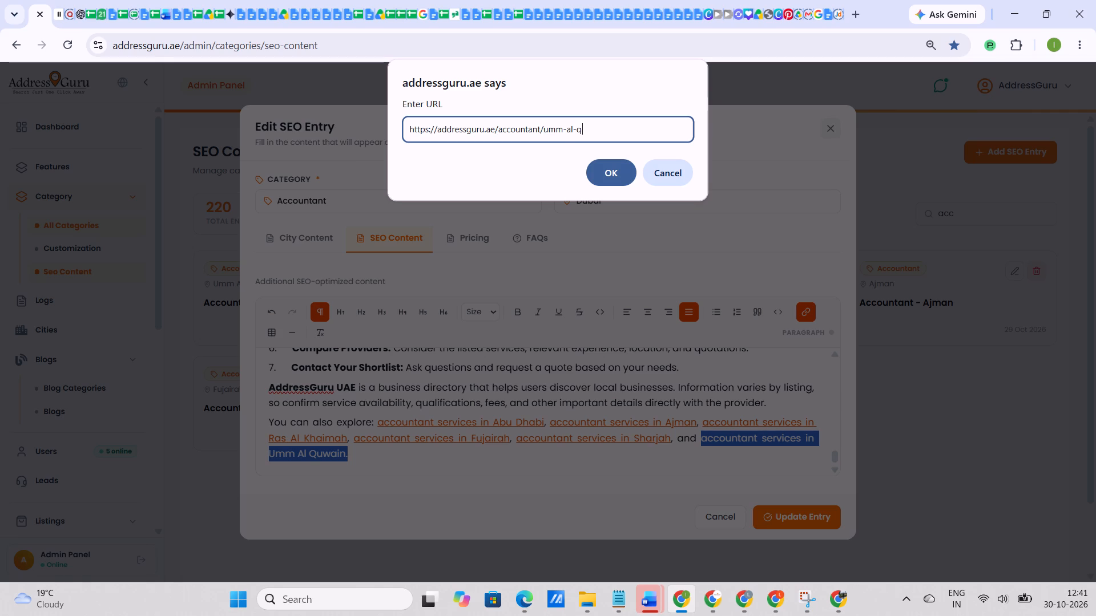
type("uwai")
key("n")
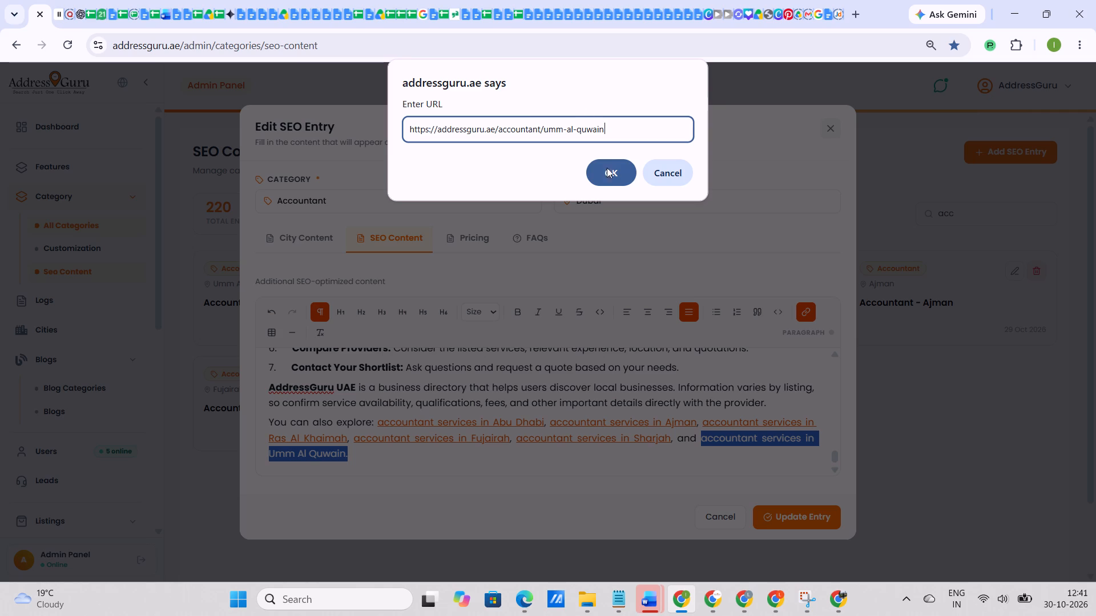
left_click(607, 177)
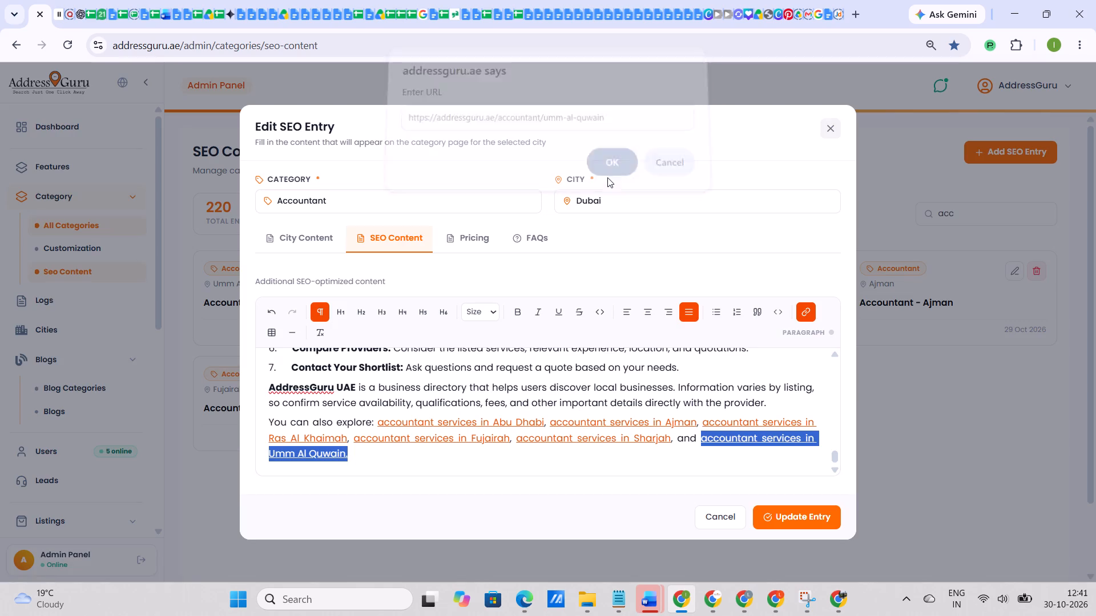
left_click(529, 359)
scroll(529, 359, "up", 1)
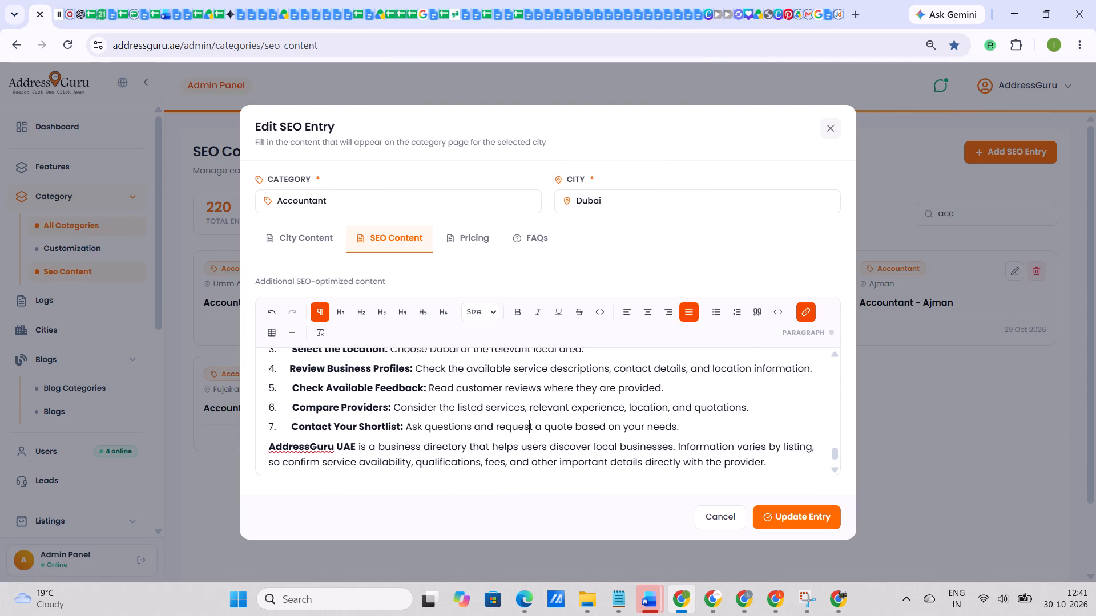
scroll(529, 359, "down", 6)
Copy the "Other Services Businesses May Need" section, heading through closing paragraph, from the live Fujairah accountant page.
left_click(723, 605)
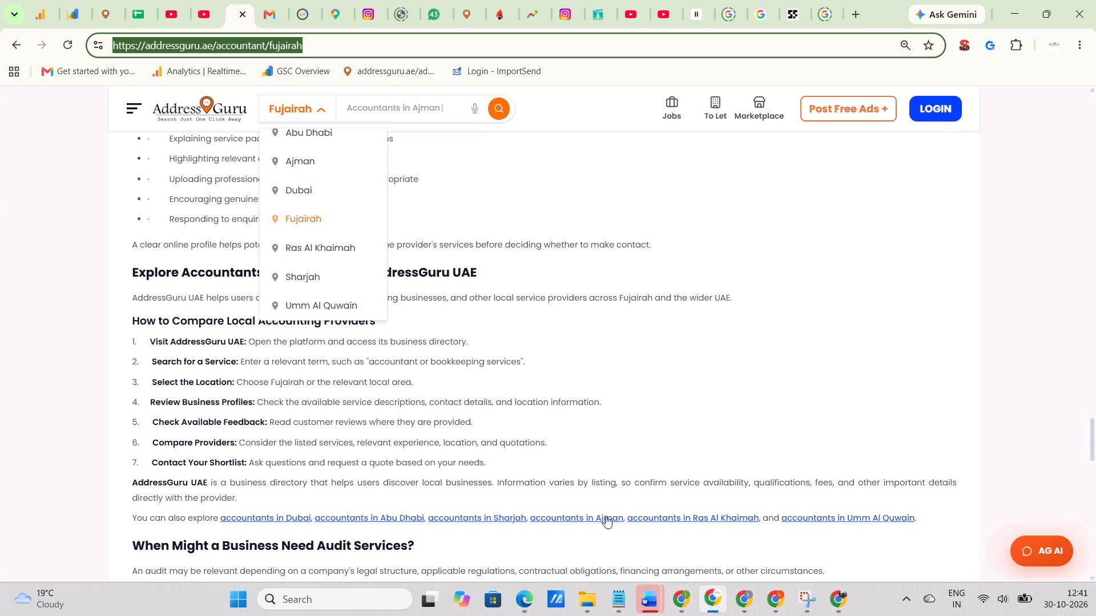
scroll(525, 435, "down", 3)
left_click(485, 437)
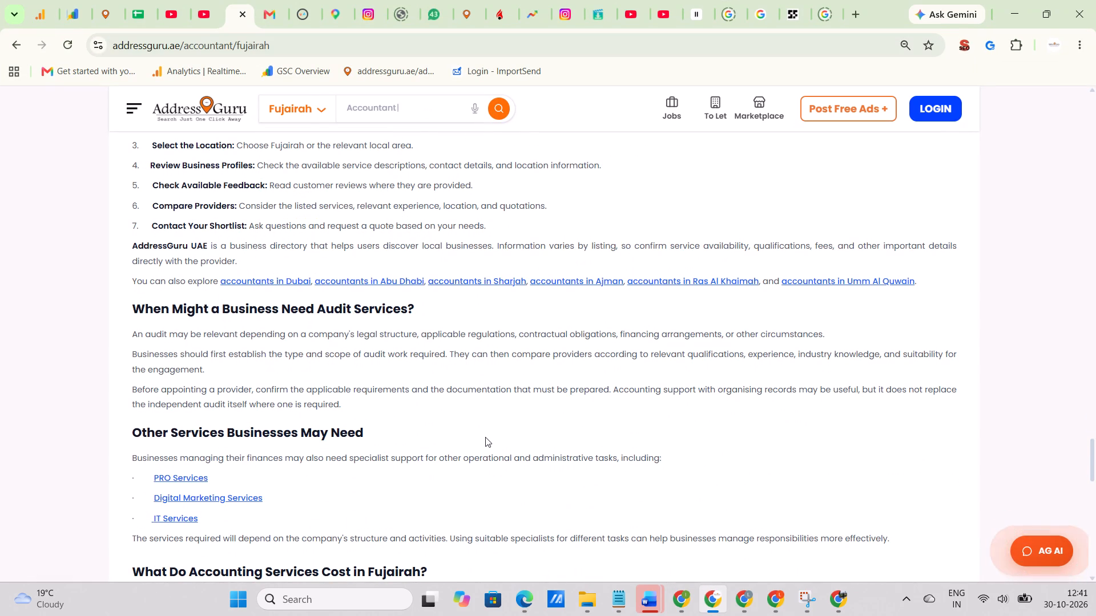
scroll(485, 437, "down", 1)
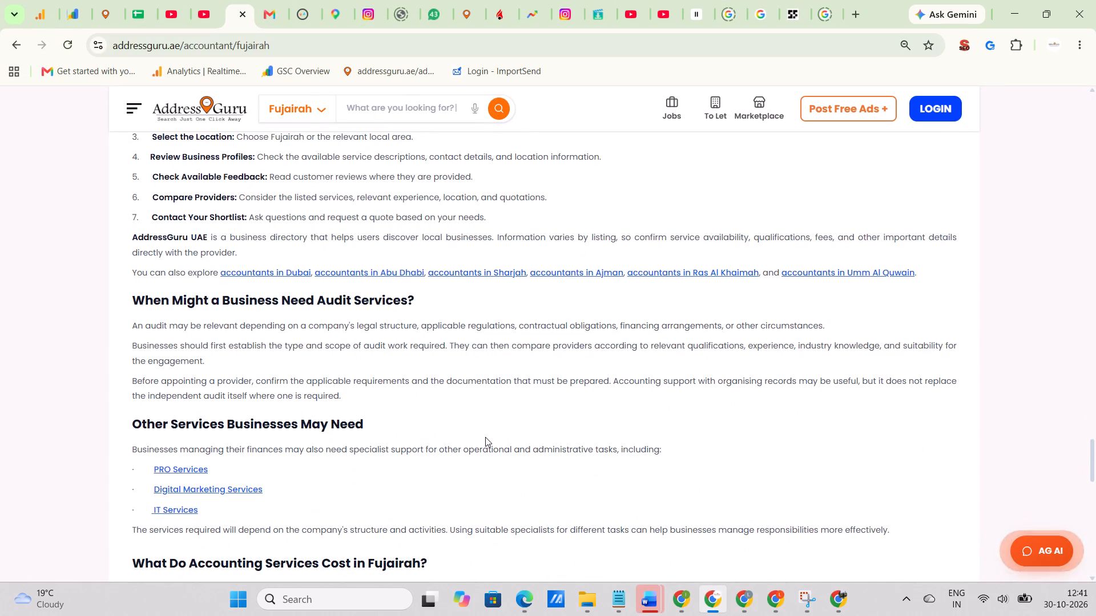
scroll(485, 437, "down", 1)
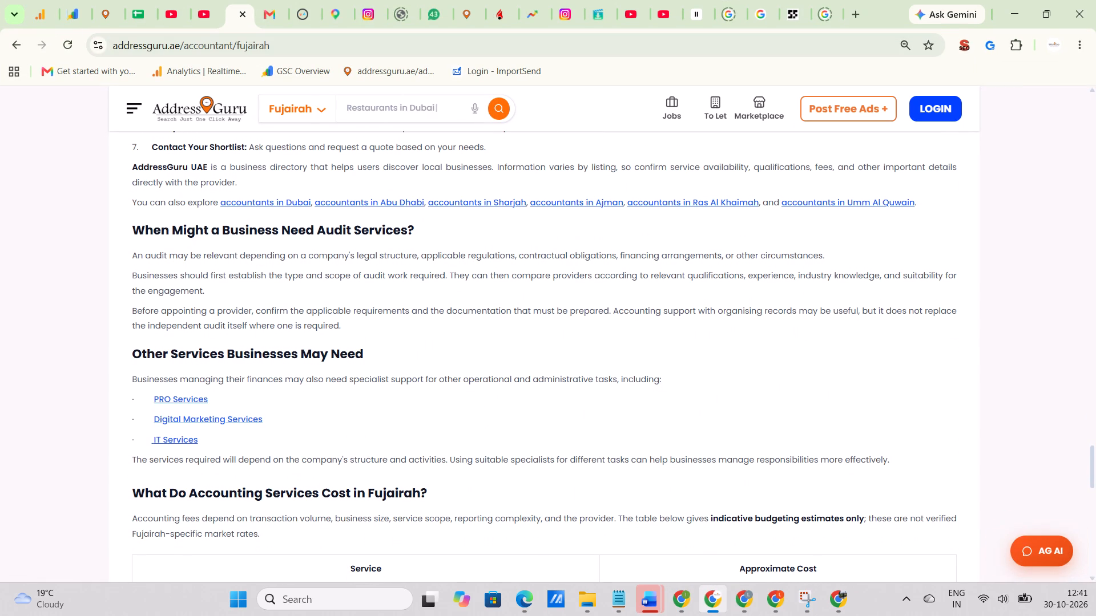
left_click_drag(132, 354, 312, 458)
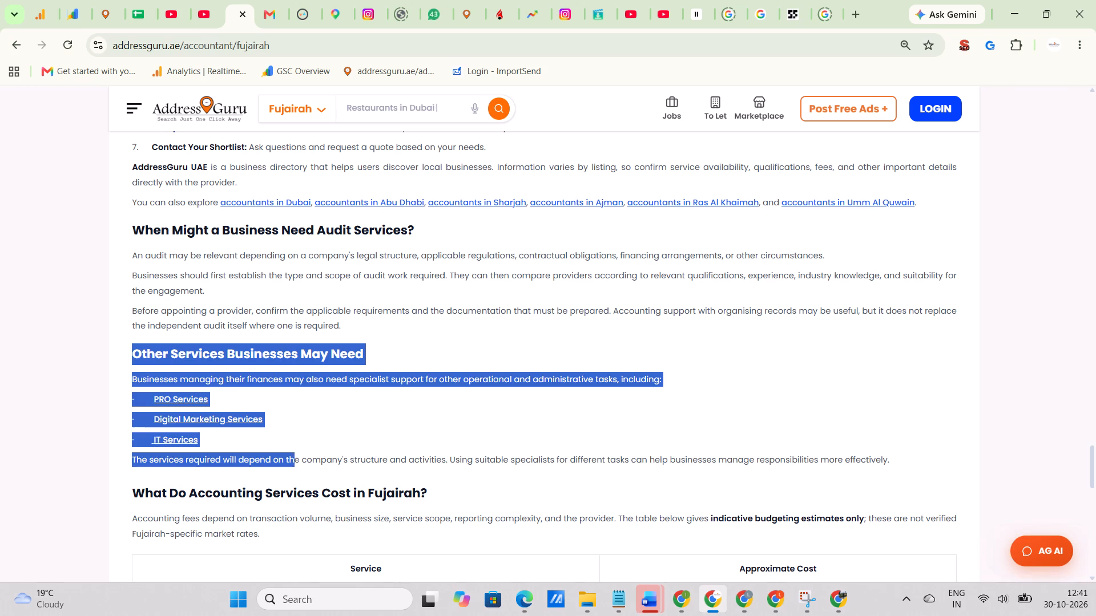
left_click_drag(312, 458, 955, 459)
key("ctrl+c")
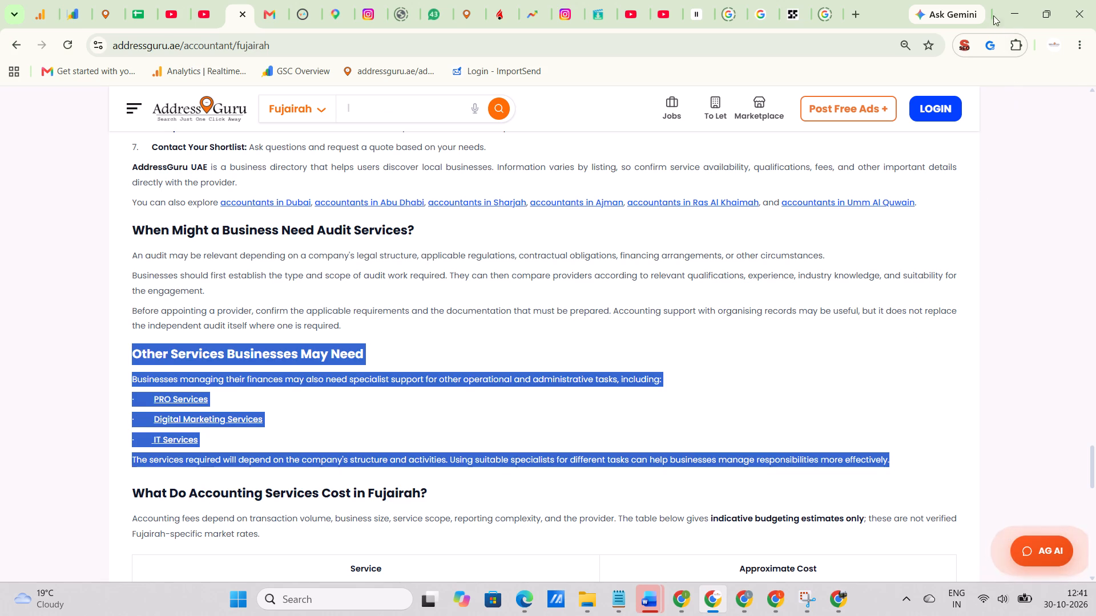
Paste the copied section on a new line after the "You can also explore" paragraph in the Dubai SEO content.
left_click(1013, 0)
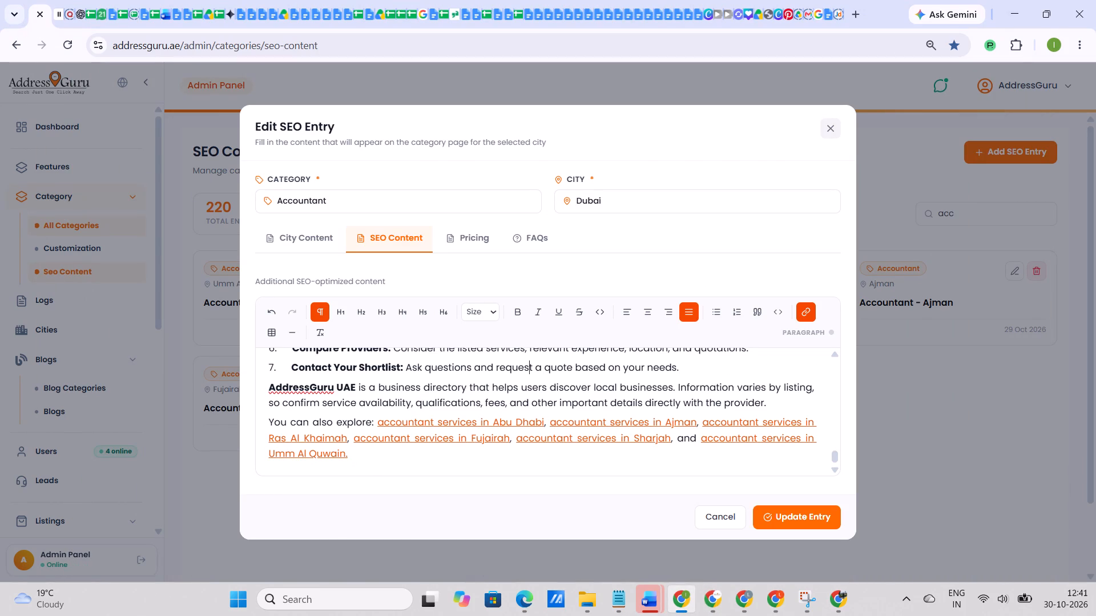
triple_click(380, 460)
key("Right")
key("Return")
key("ctrl+v")
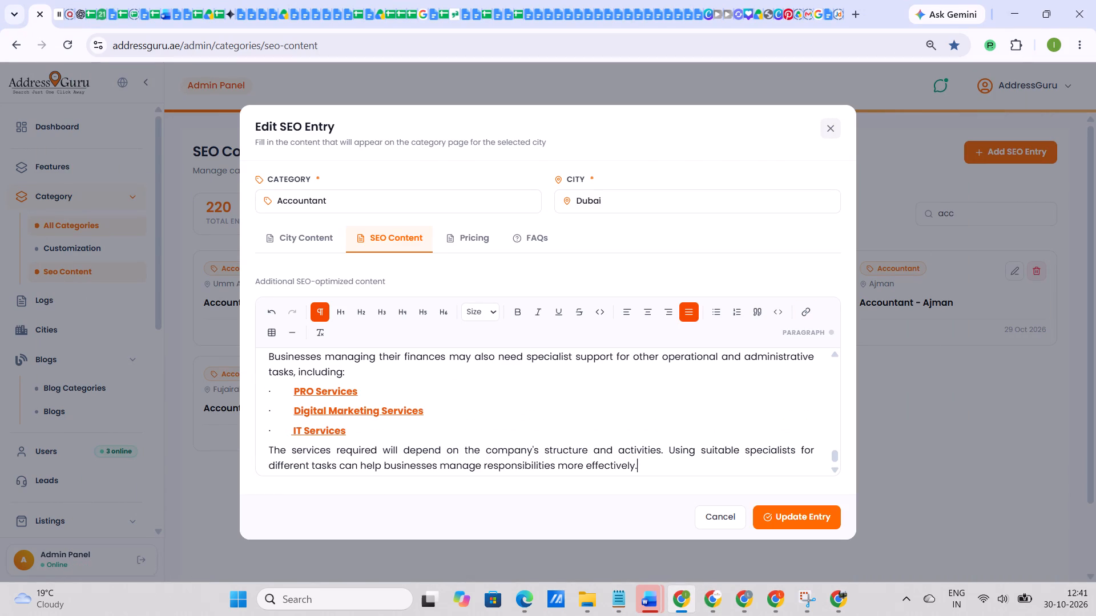
scroll(386, 456, "up", 2)
scroll(382, 444, "down", 1)
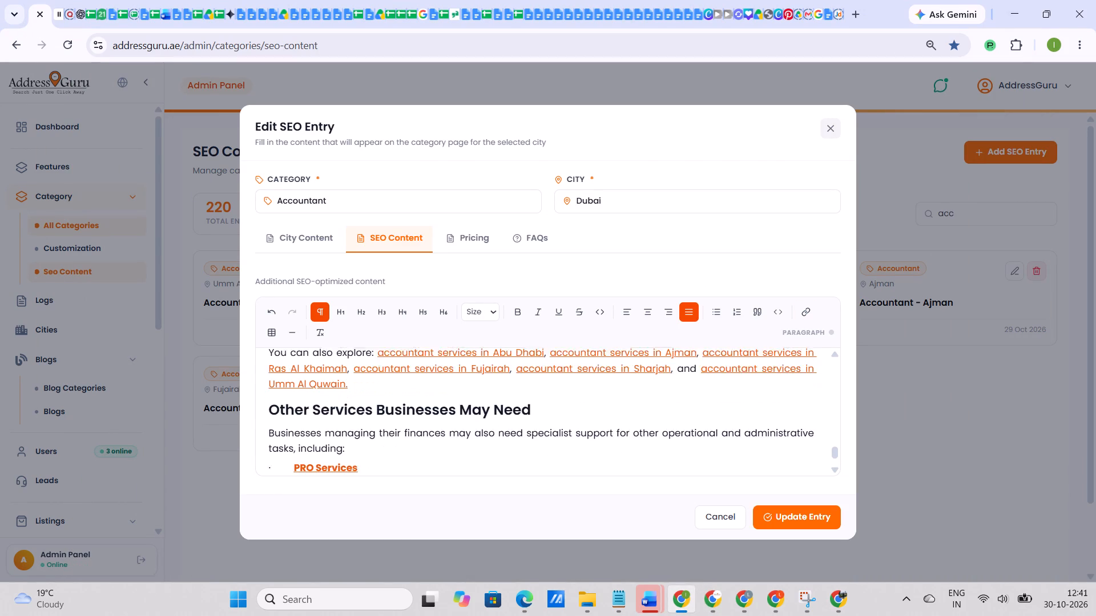
scroll(388, 442, "down", 1)
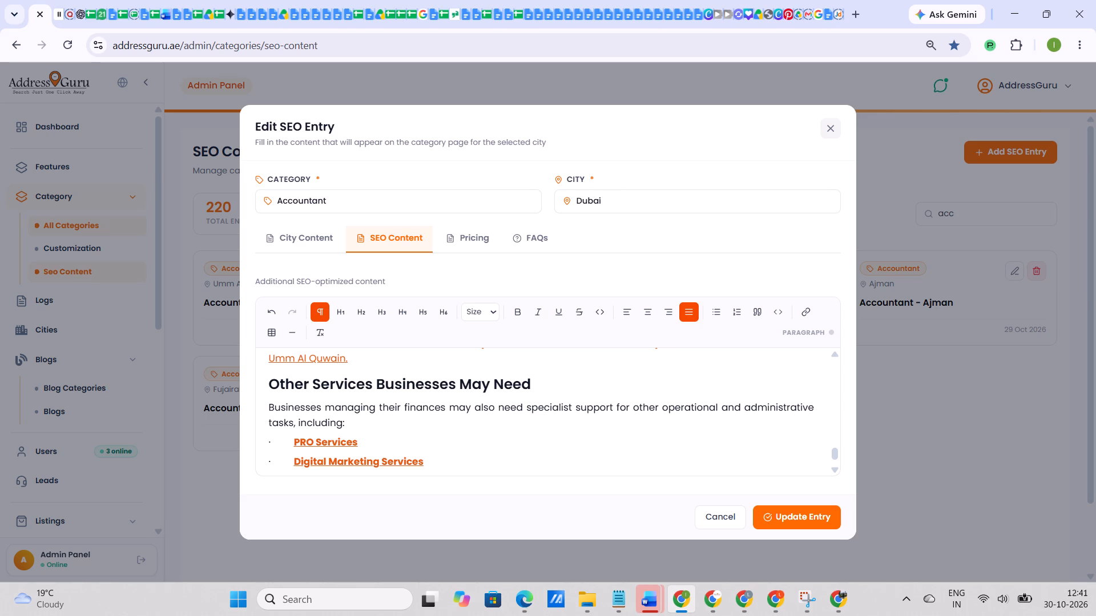
scroll(385, 437, "down", 2)
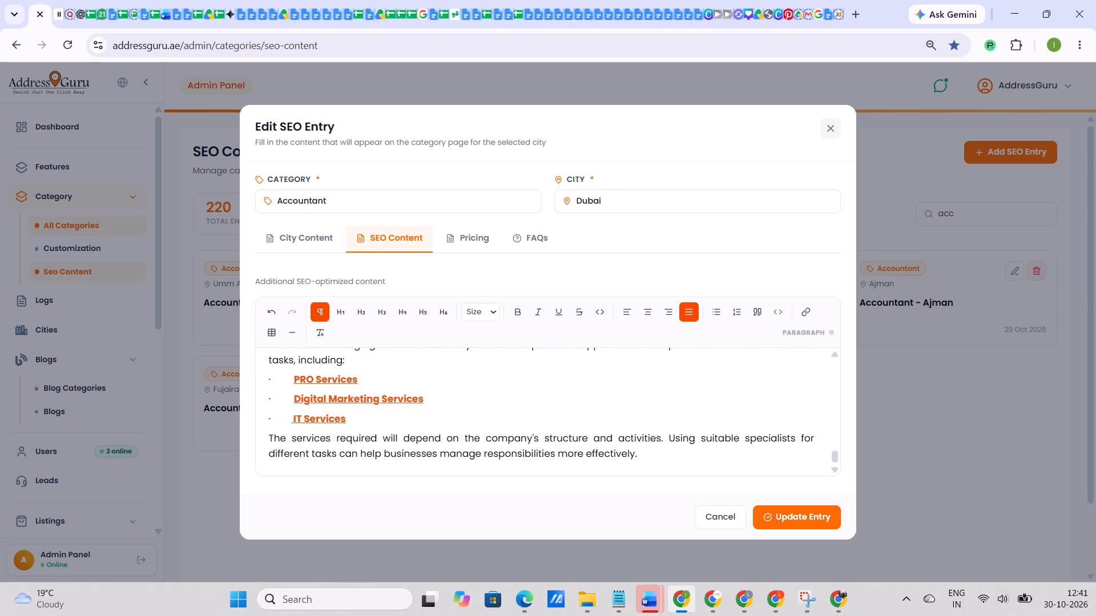
Open the pasted PRO Services link to check its destination page, and close that page again.
right_click(318, 384)
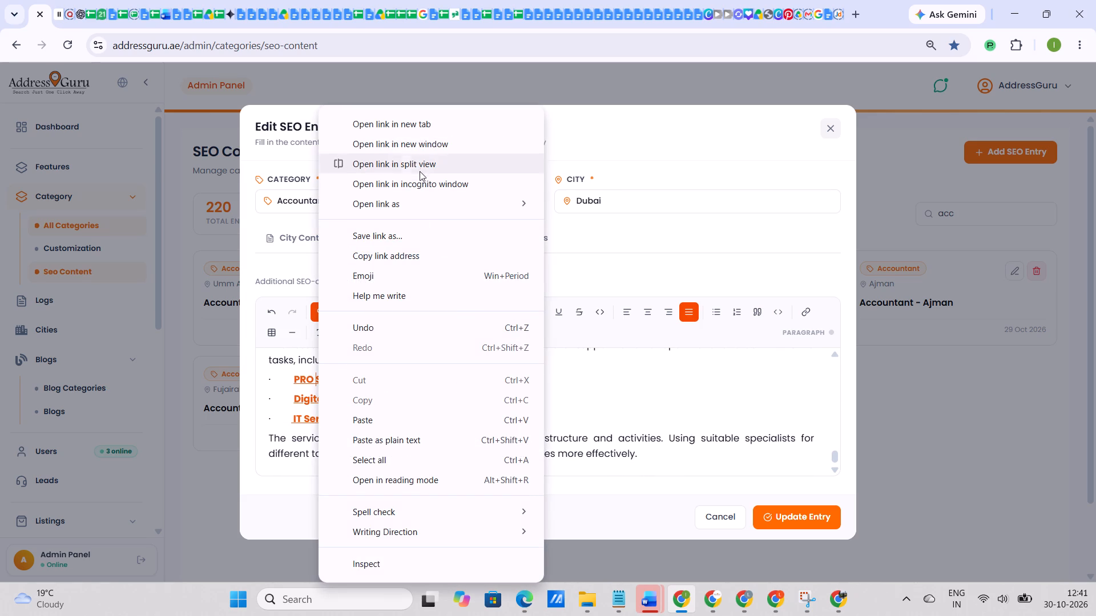
left_click(300, 376)
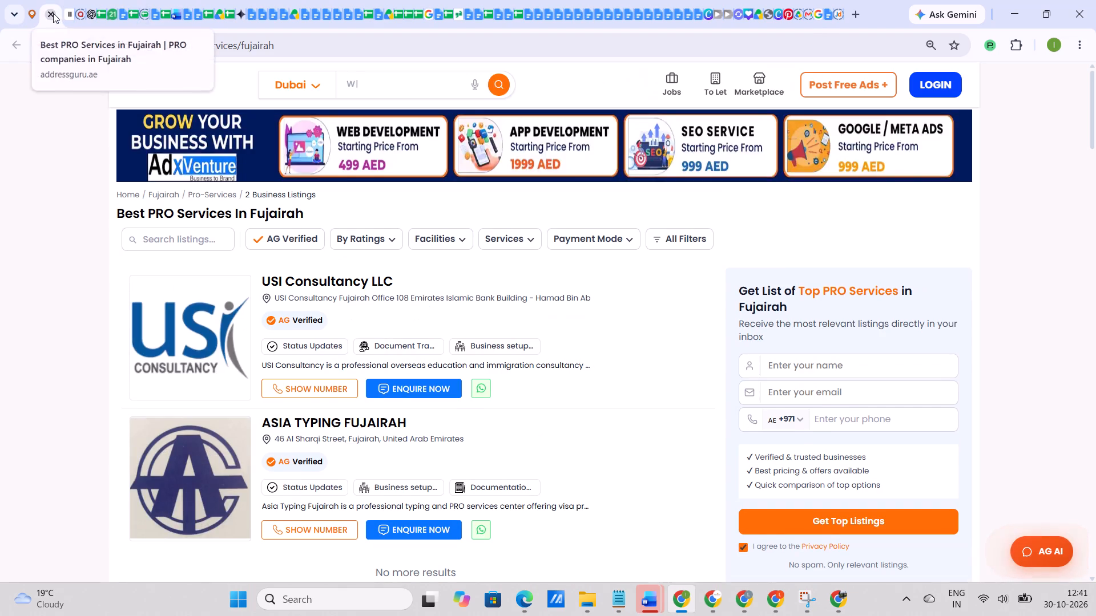
left_click(53, 13)
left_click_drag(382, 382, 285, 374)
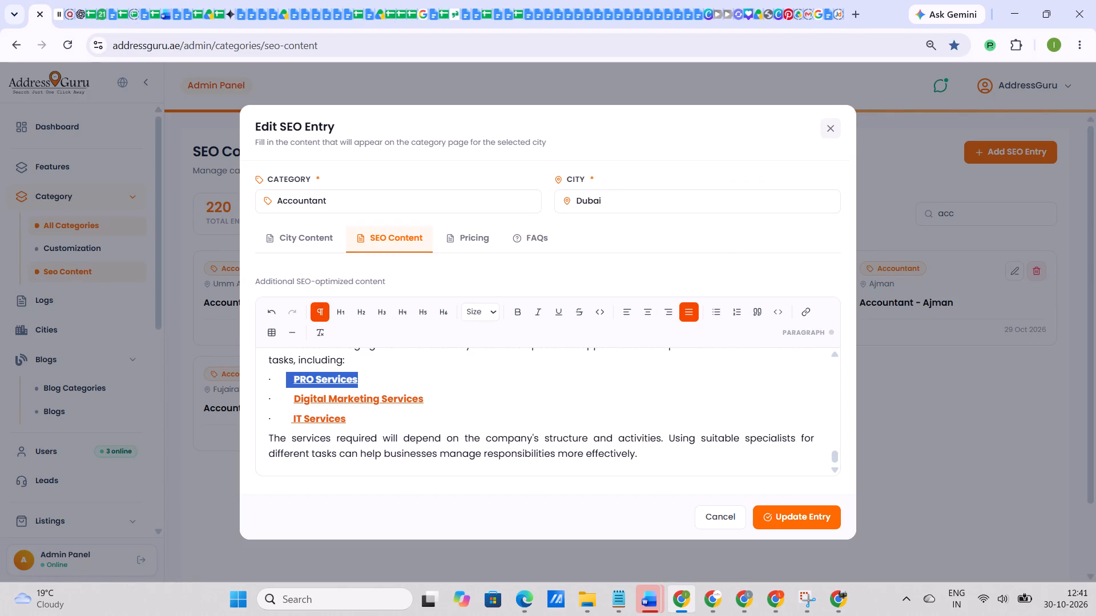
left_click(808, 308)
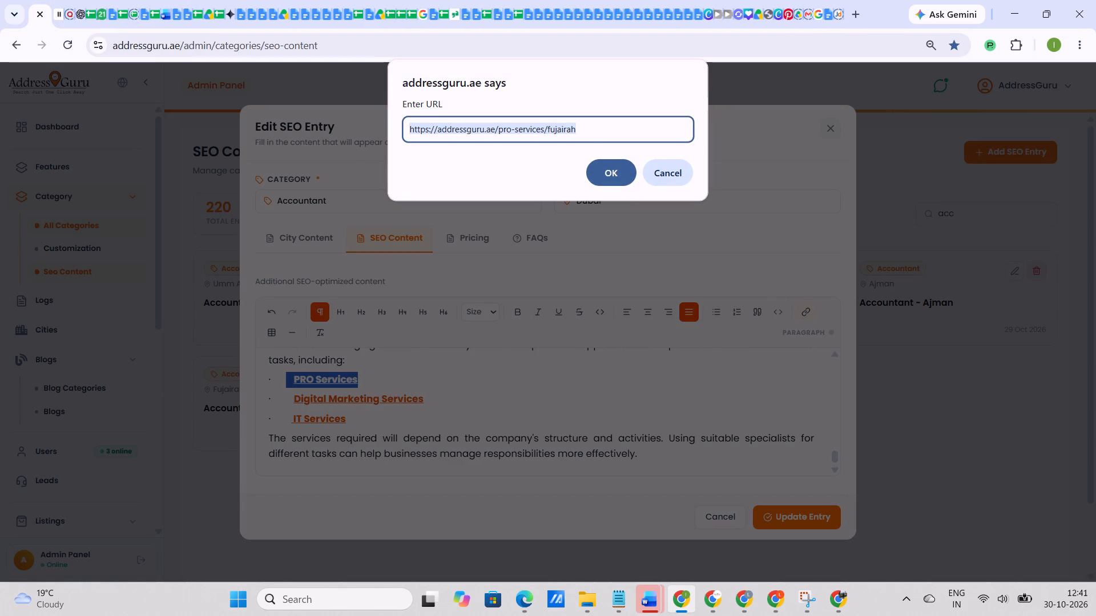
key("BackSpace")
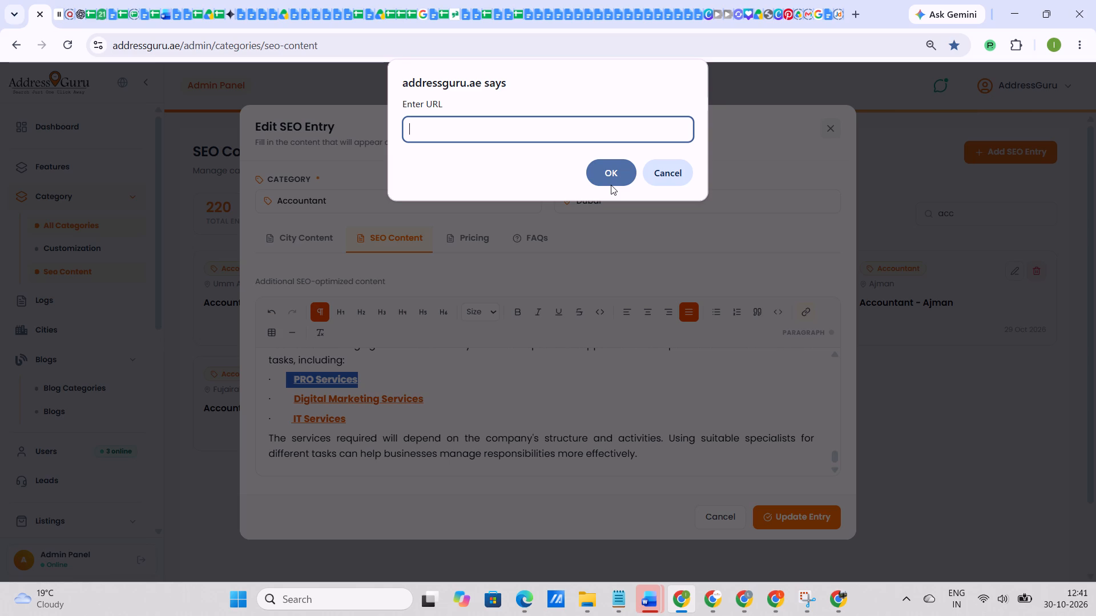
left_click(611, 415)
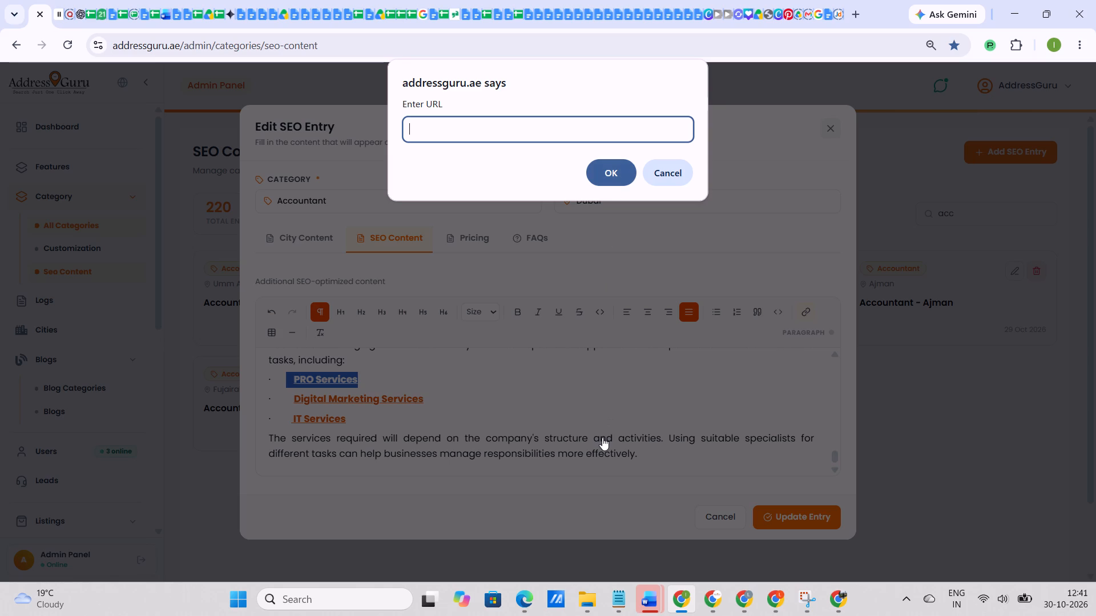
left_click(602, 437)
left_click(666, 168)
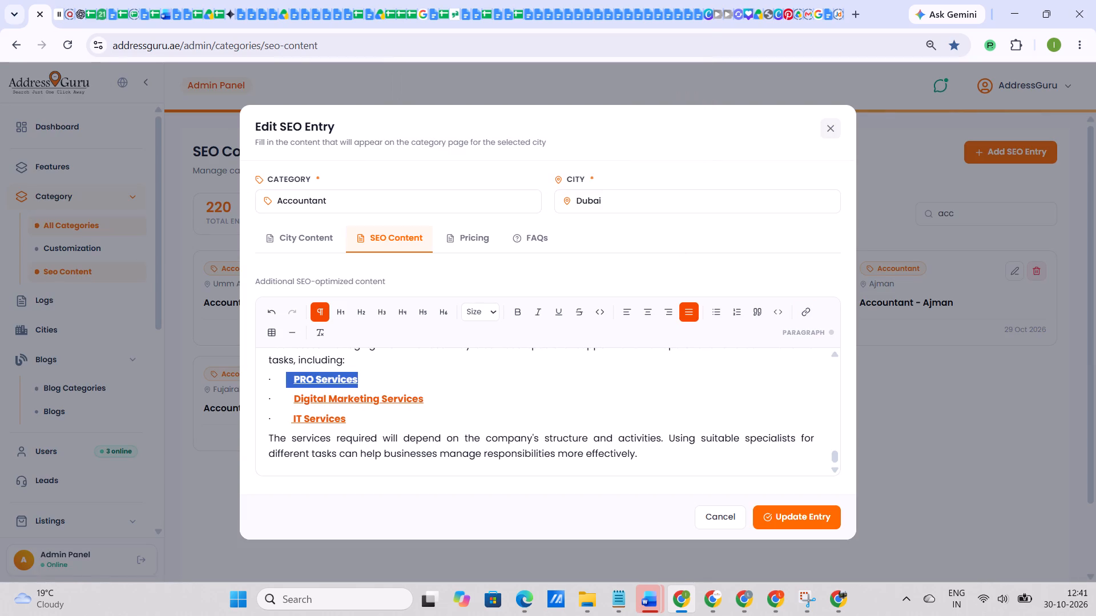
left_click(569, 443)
Delete the dot characters and spacing in front of PRO Services, Digital Marketing Services and IT Services.
left_click_drag(293, 379, 284, 379)
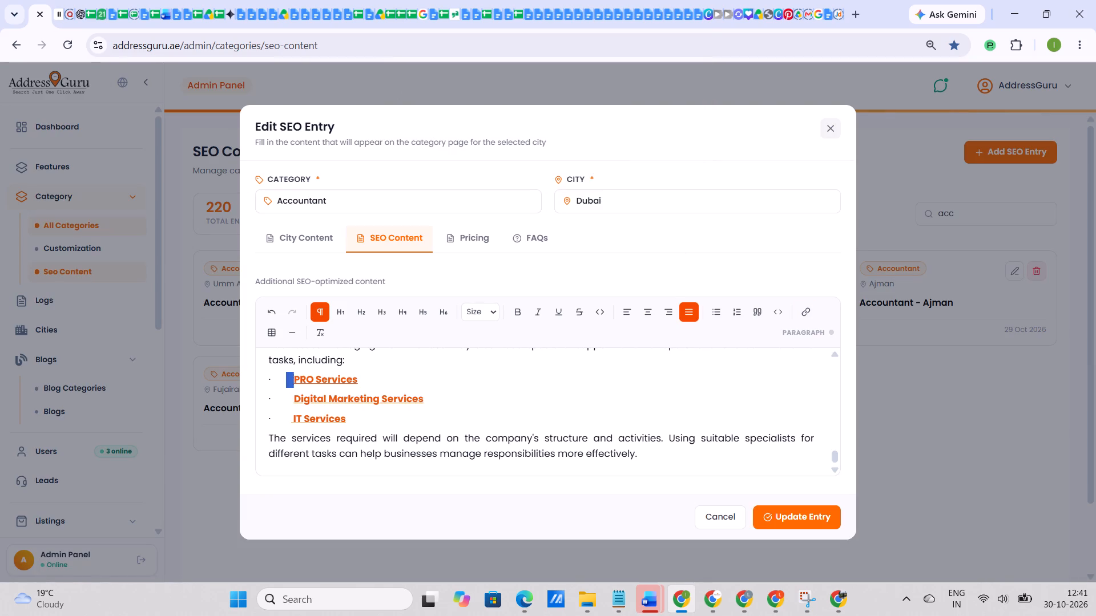
left_click_drag(284, 379, 263, 380)
key("BackSpace")
left_click_drag(293, 400, 261, 397)
key("BackSpace")
left_click_drag(294, 419, 261, 416)
key("BackSpace")
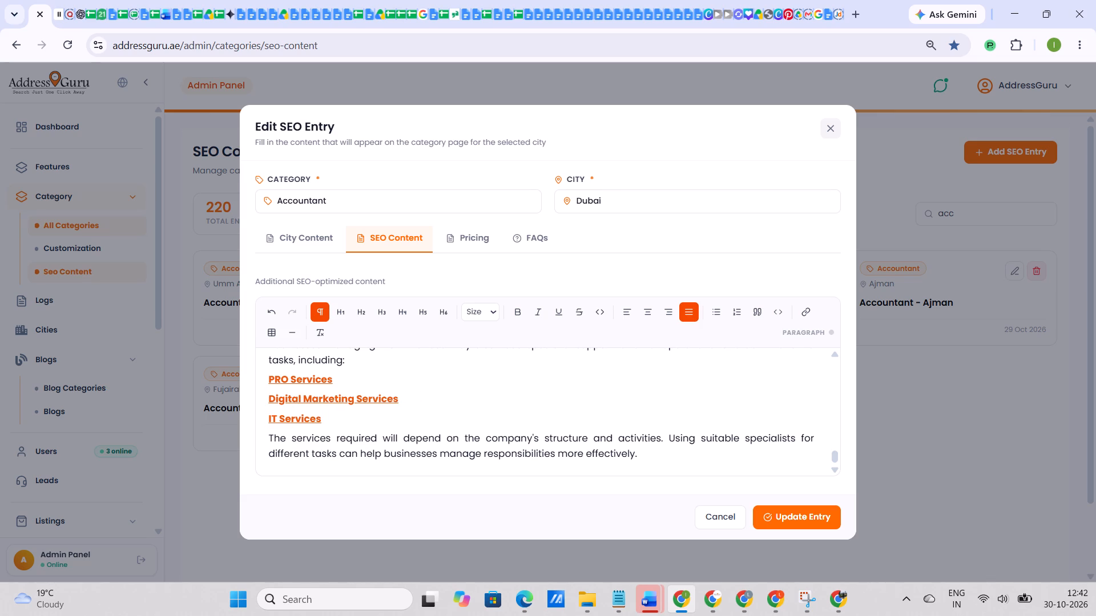
Format the PRO Services, Digital Marketing Services and IT Services lines as a bulleted list.
left_click_drag(260, 371, 292, 399)
left_click_drag(292, 399, 414, 461)
left_click_drag(369, 424, 260, 375)
left_click(720, 309)
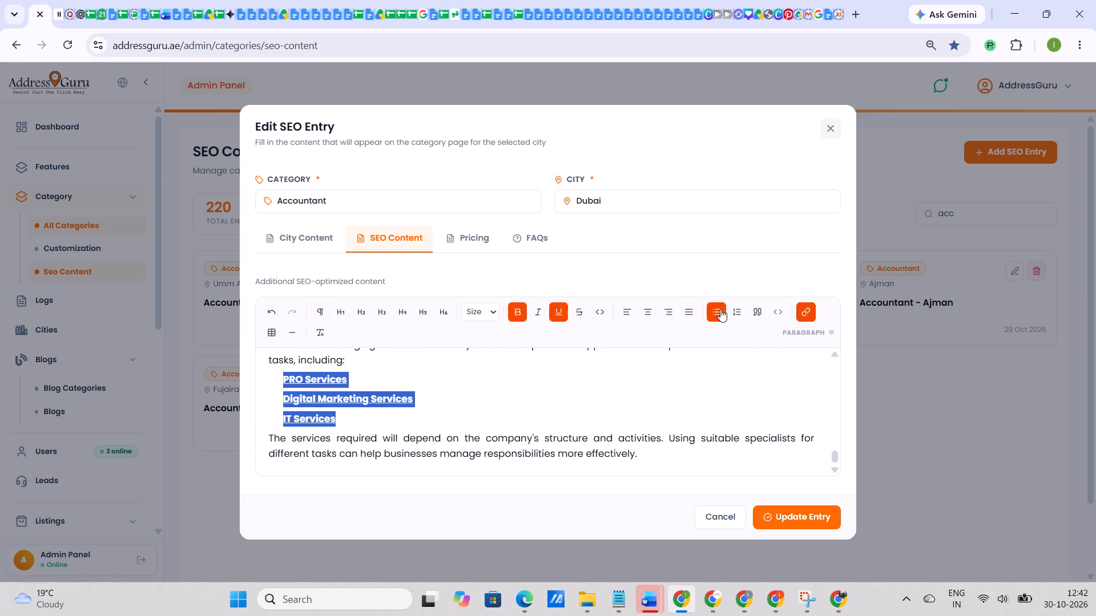
left_click(643, 469)
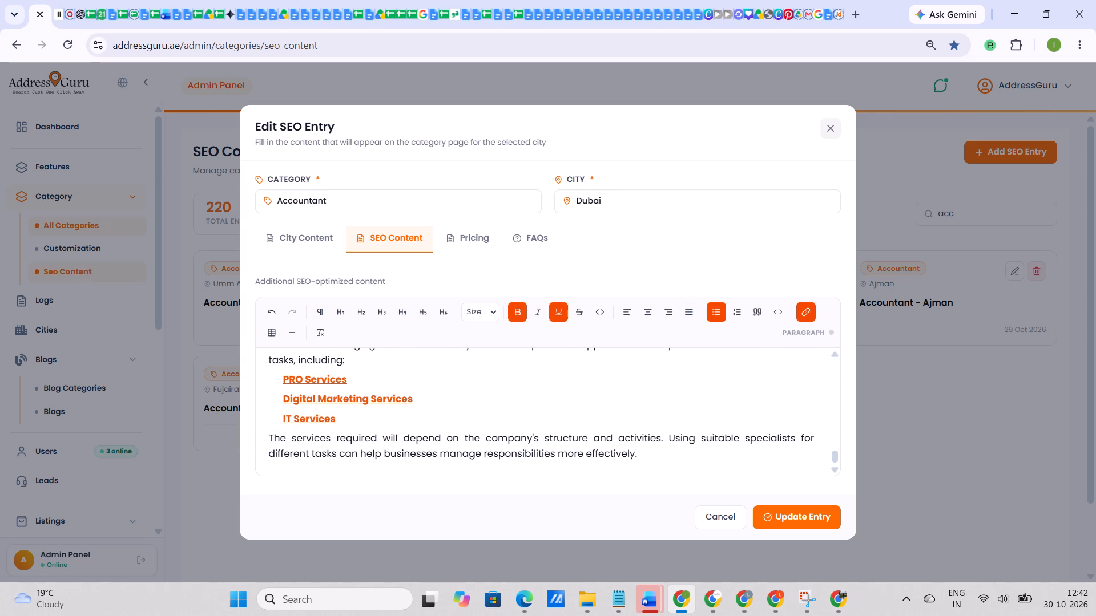
left_click_drag(352, 424, 281, 419)
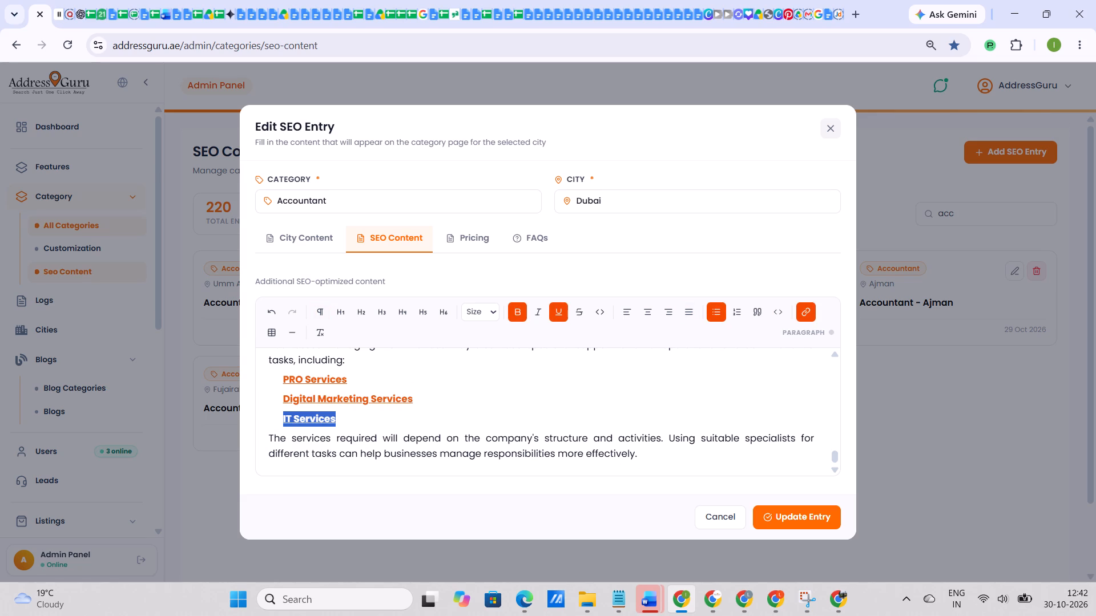
left_click_drag(281, 419, 280, 419)
left_click(804, 309)
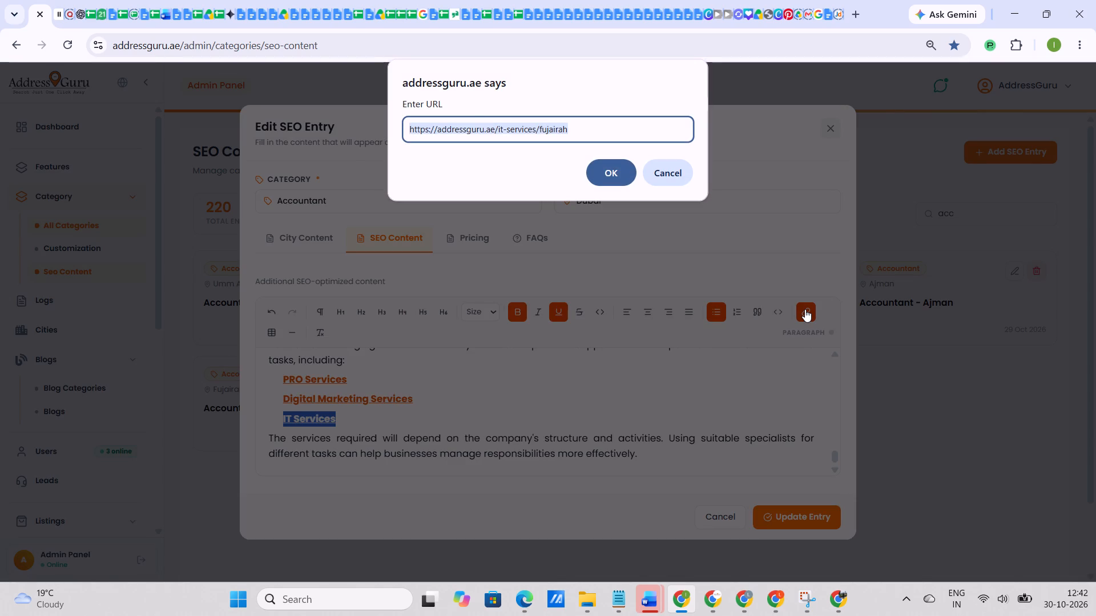
left_click(551, 124)
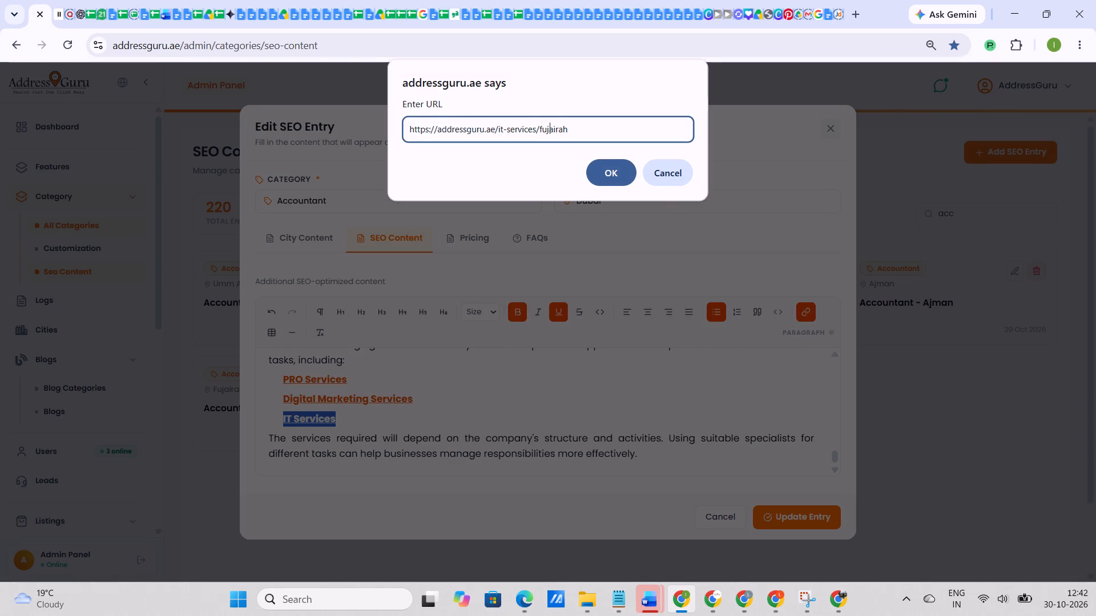
double_click(551, 125)
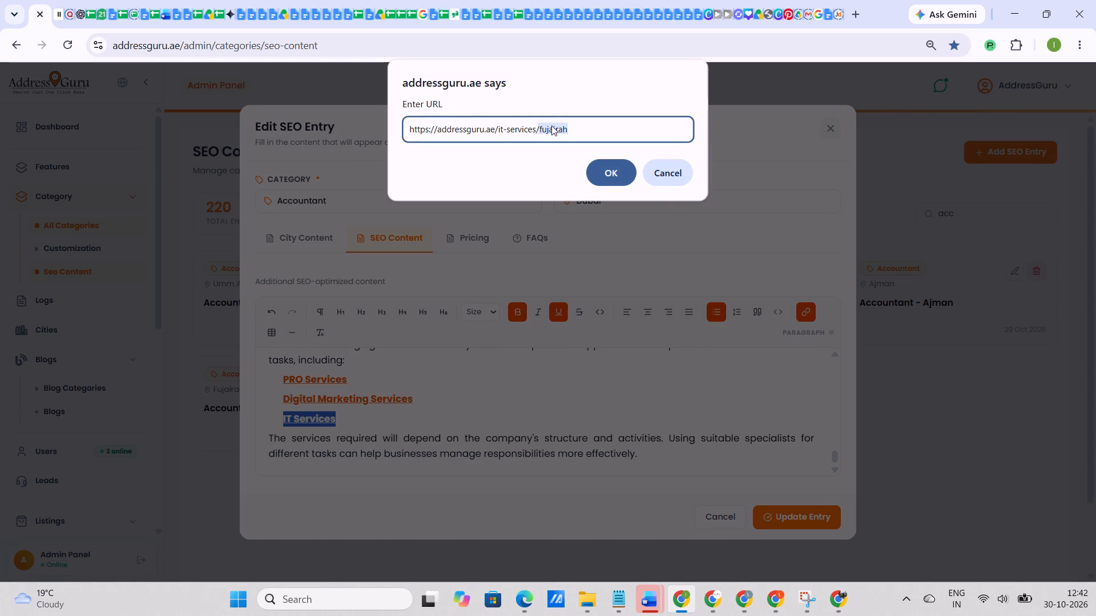
type("dubai")
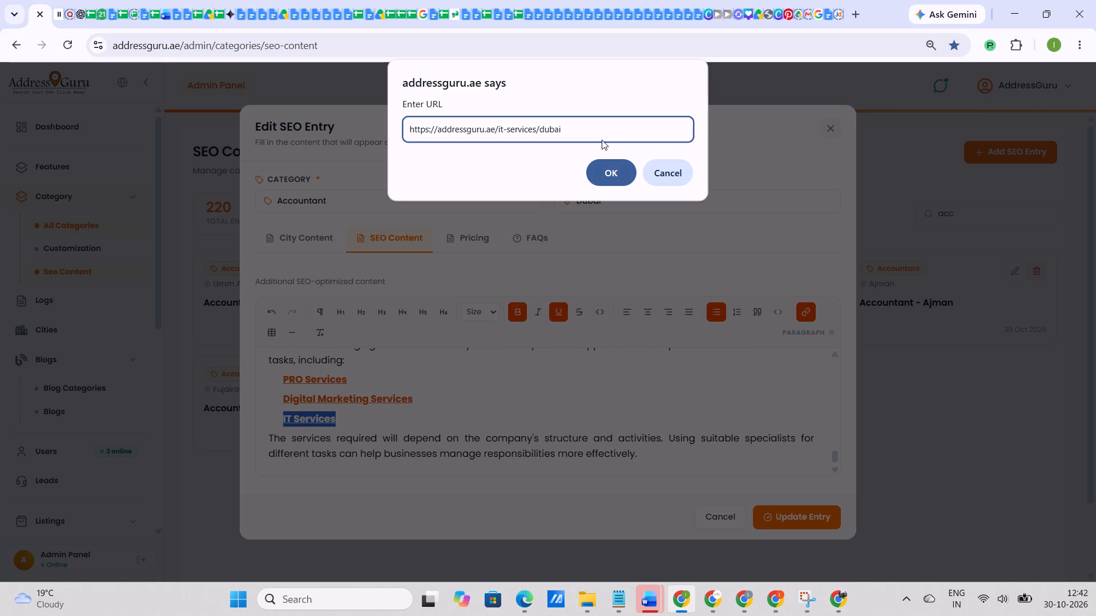
left_click(611, 175)
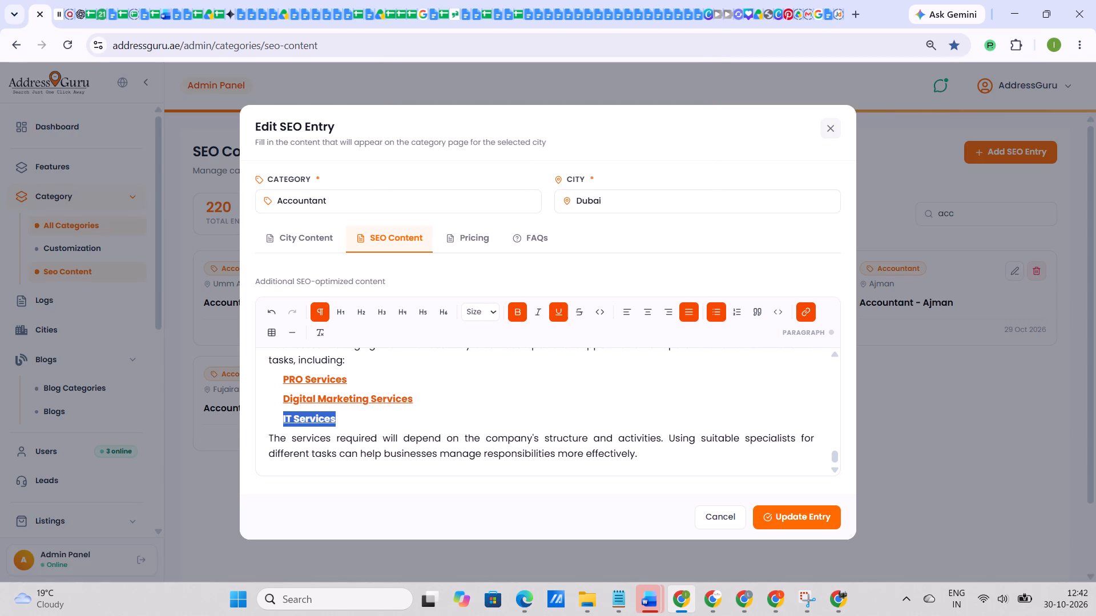
left_click_drag(424, 396, 282, 396)
left_click(802, 313)
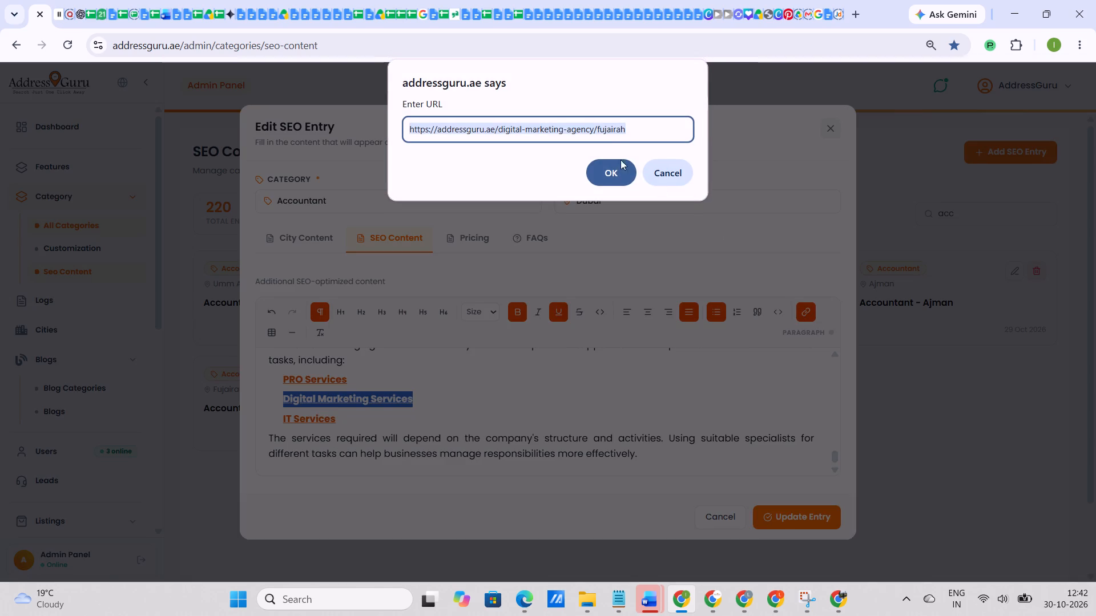
triple_click(615, 128)
double_click(614, 128)
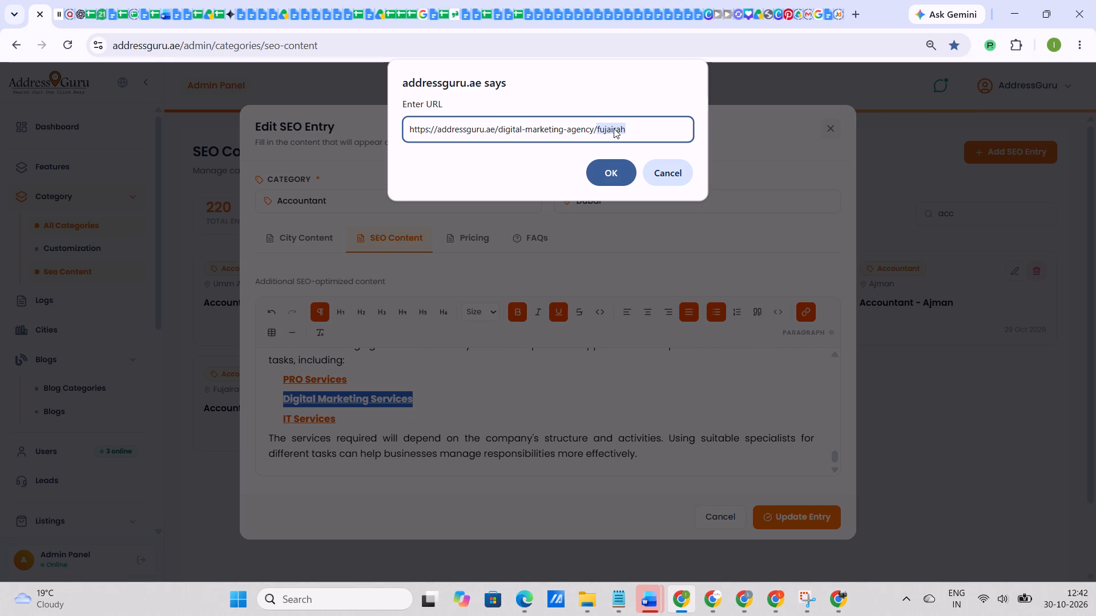
type("dubai")
left_click(612, 173)
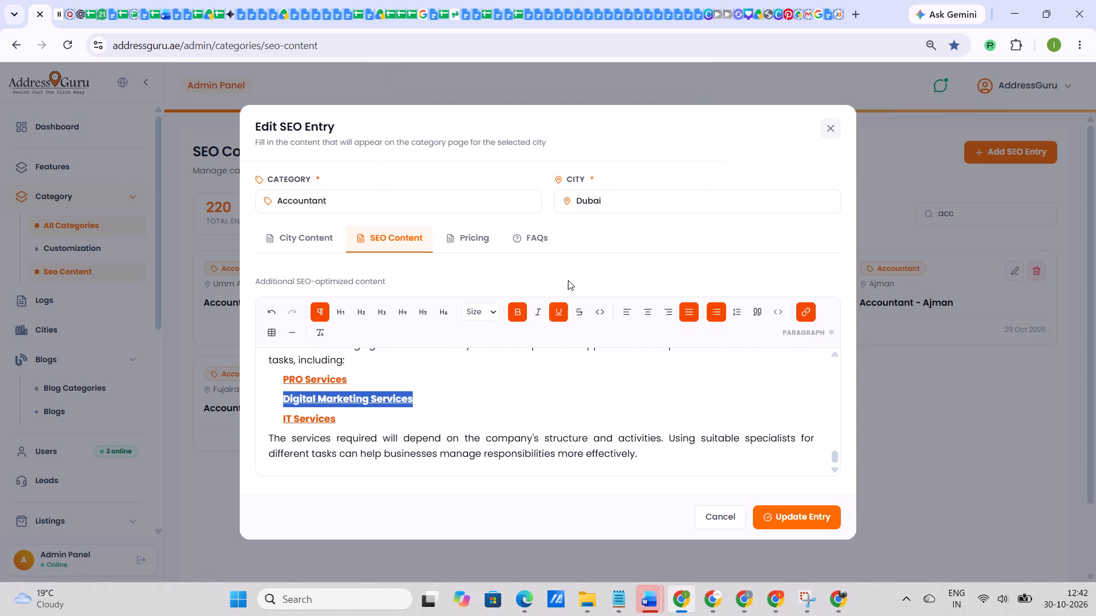
left_click(559, 313)
left_click_drag(359, 375, 272, 372)
left_click(811, 308)
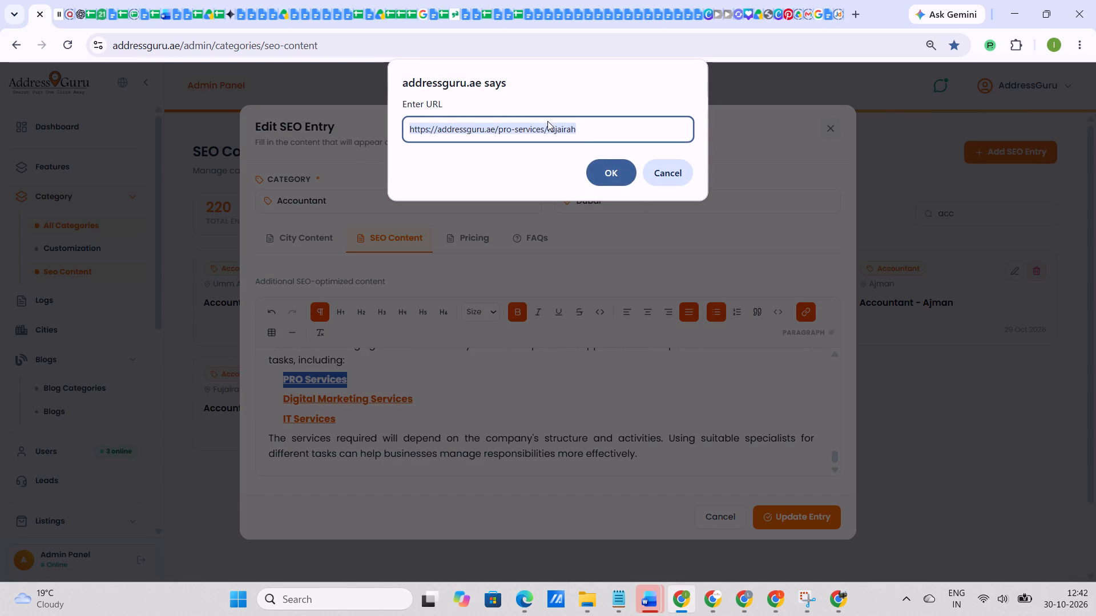
left_click(547, 121)
triple_click(565, 129)
triple_click(565, 129)
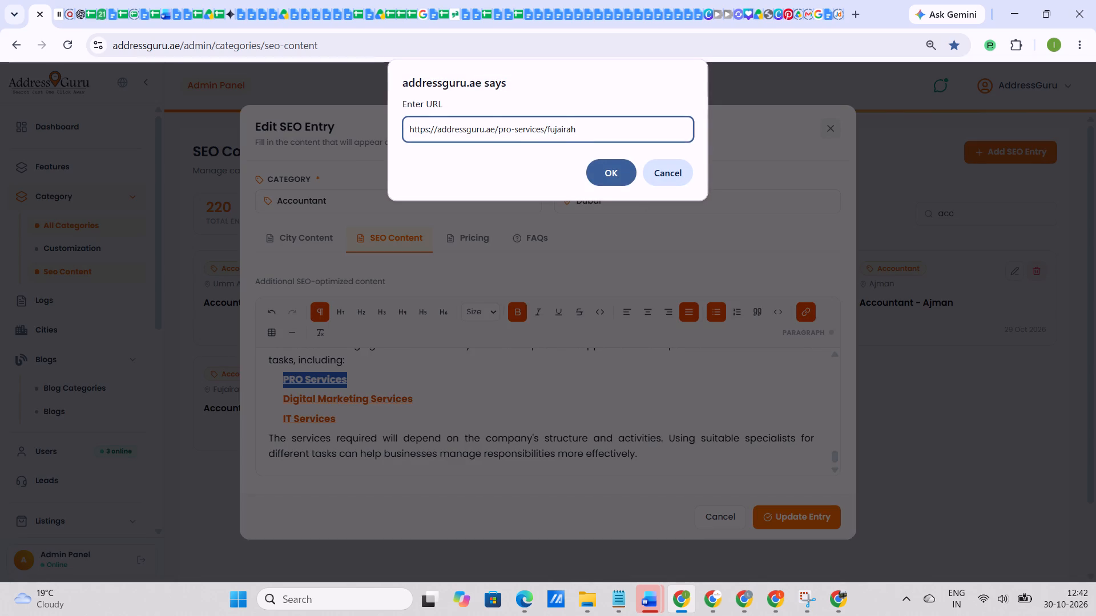
double_click(565, 129)
type("dubai")
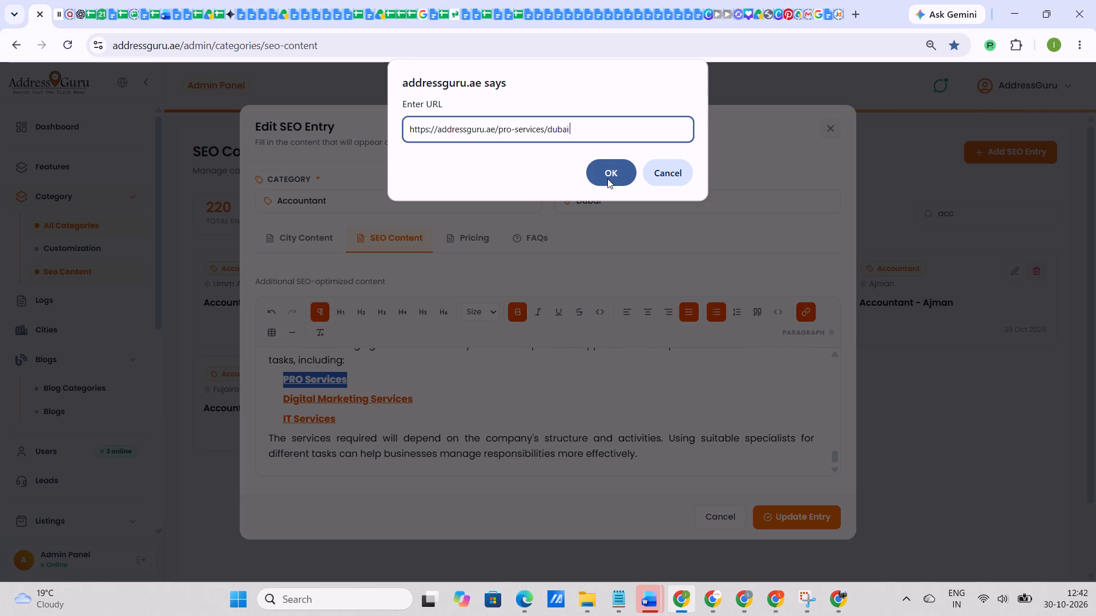
left_click(611, 165)
left_click(453, 449)
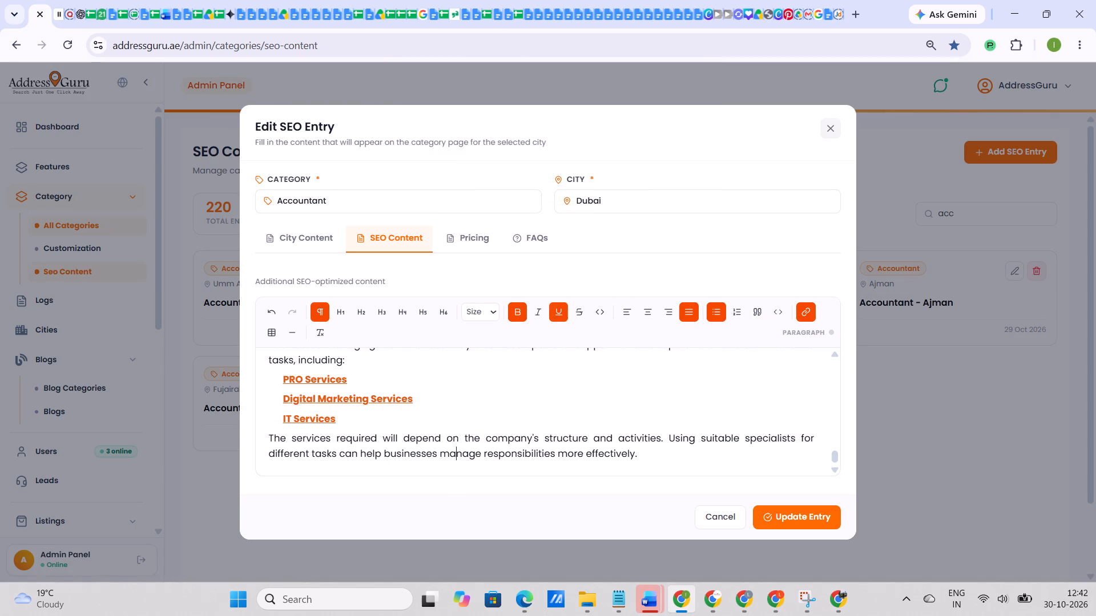
Review the Dubai SEO content around the Other Services Businesses May Need section and the sections above it.
scroll(453, 449, "up", 1)
scroll(452, 429, "down", 1)
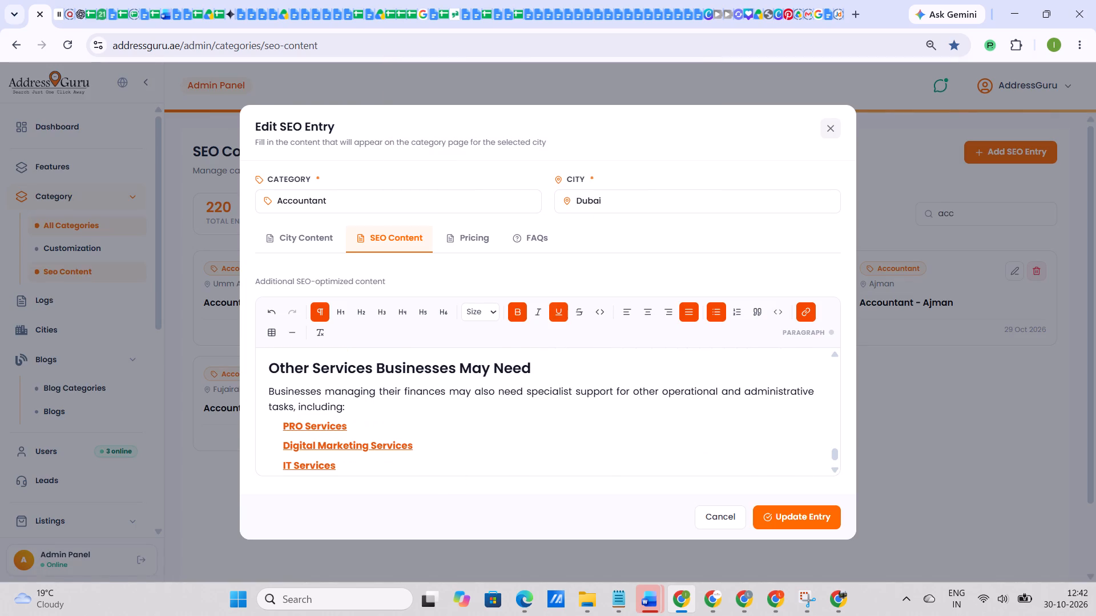
scroll(452, 429, "down", 3)
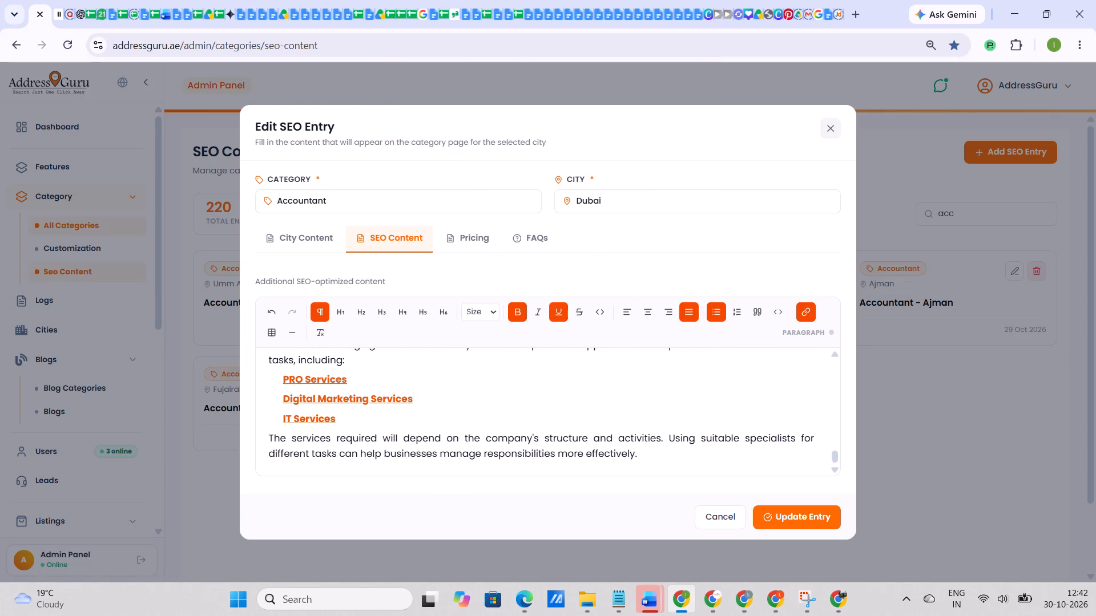
scroll(519, 449, "down", 3)
scroll(588, 448, "up", 2)
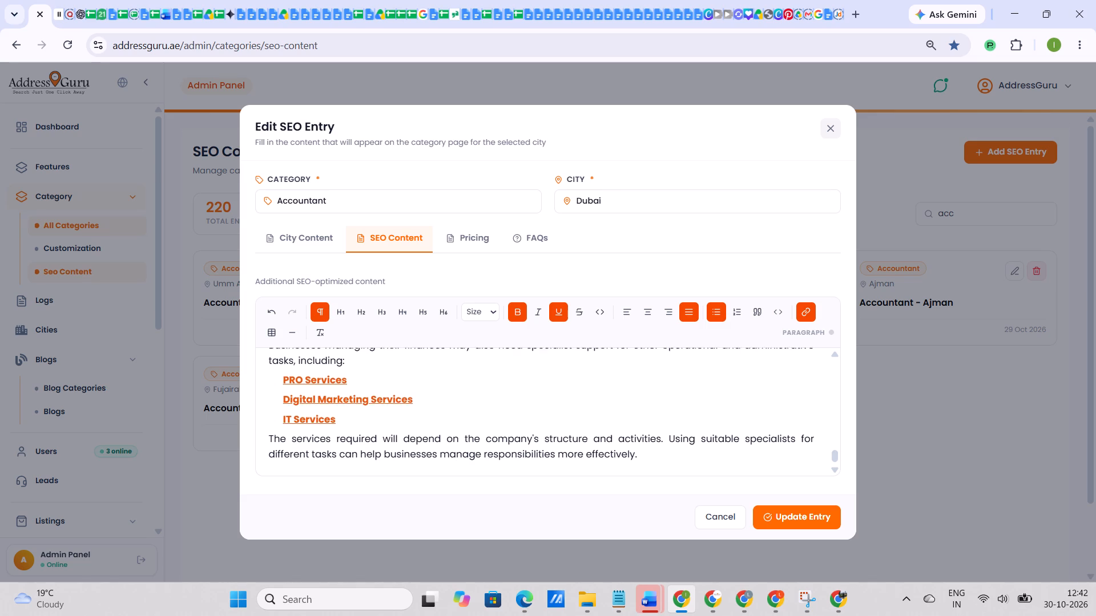
scroll(588, 448, "up", 5)
scroll(588, 447, "down", 6)
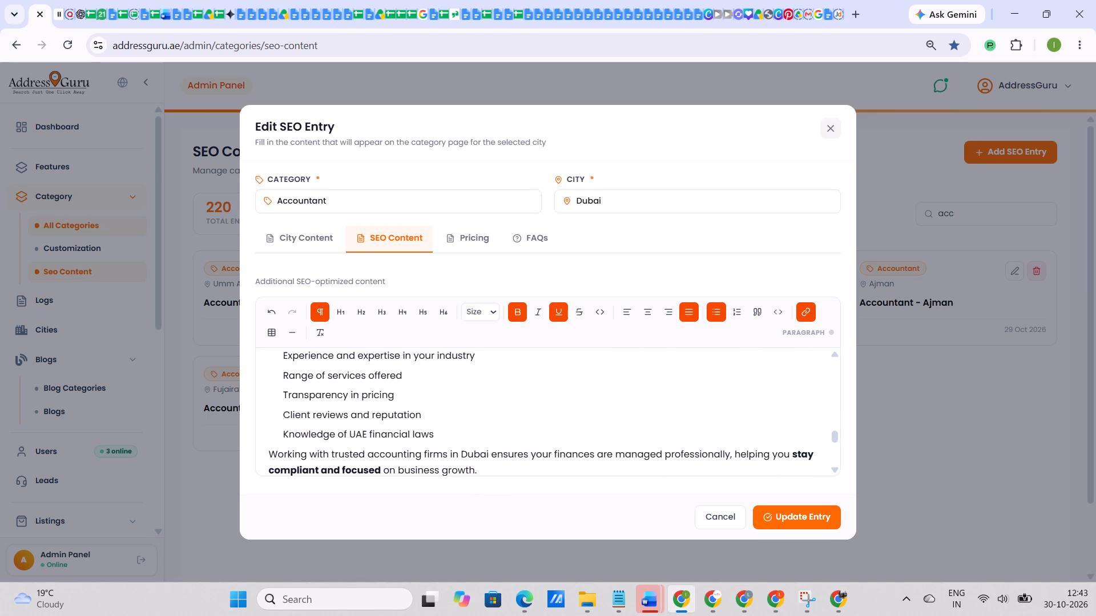
scroll(587, 445, "down", 3)
scroll(587, 444, "up", 7)
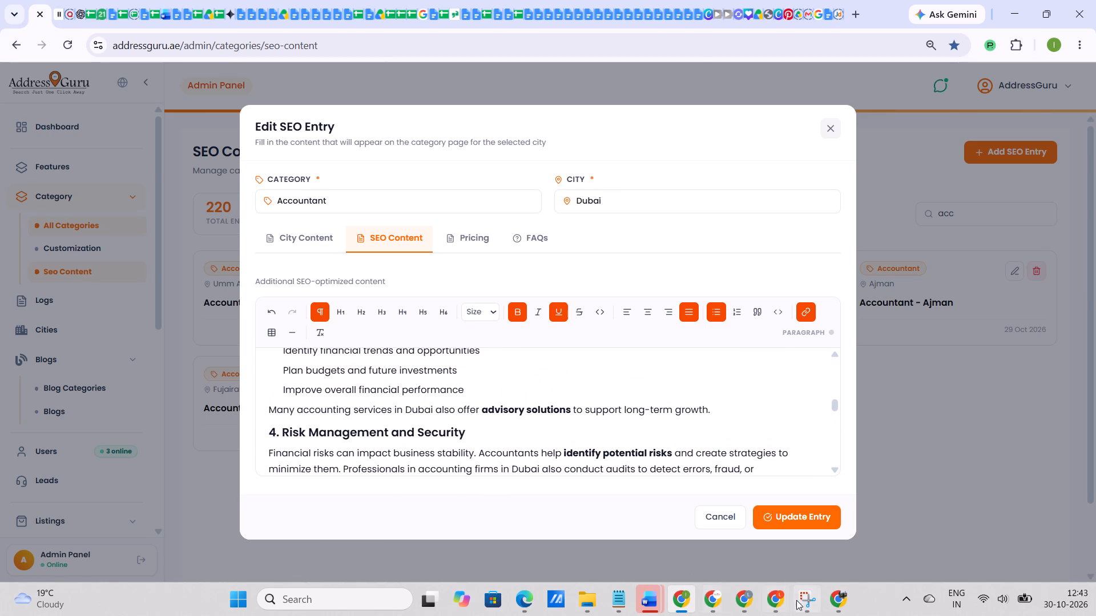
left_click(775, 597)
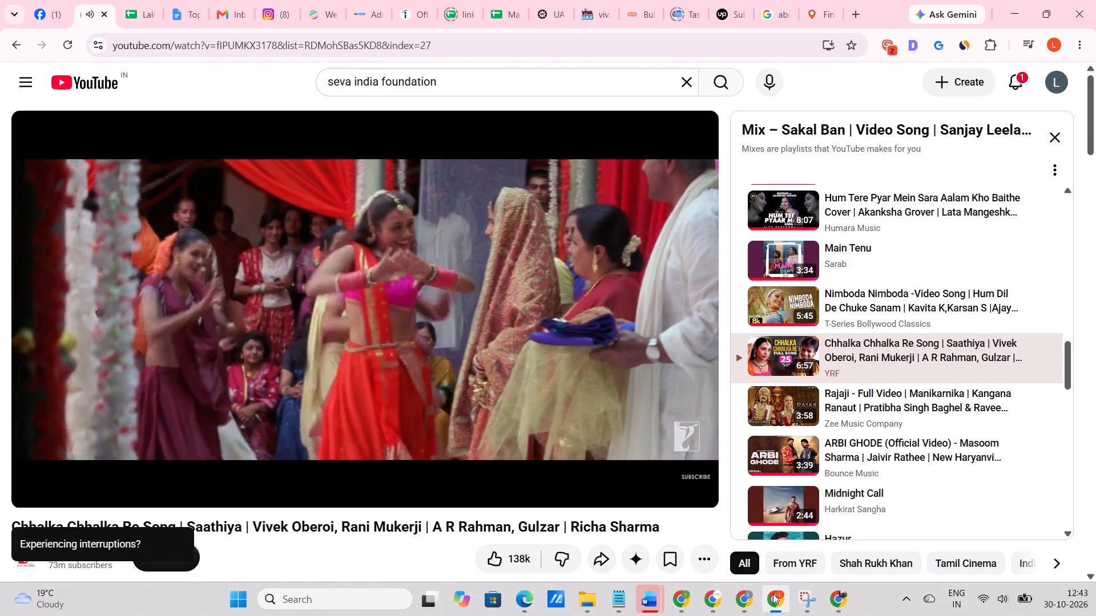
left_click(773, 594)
Check the Dubai content through to its closing paragraph and save the updated Accountant – Dubai entry.
scroll(537, 422, "down", 1)
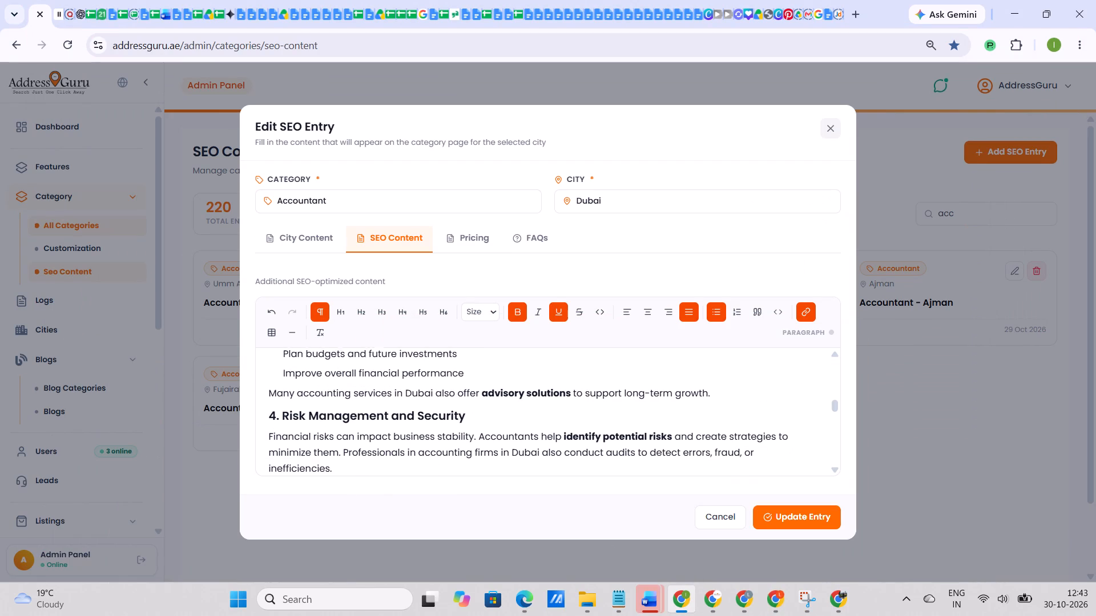
scroll(537, 422, "down", 1)
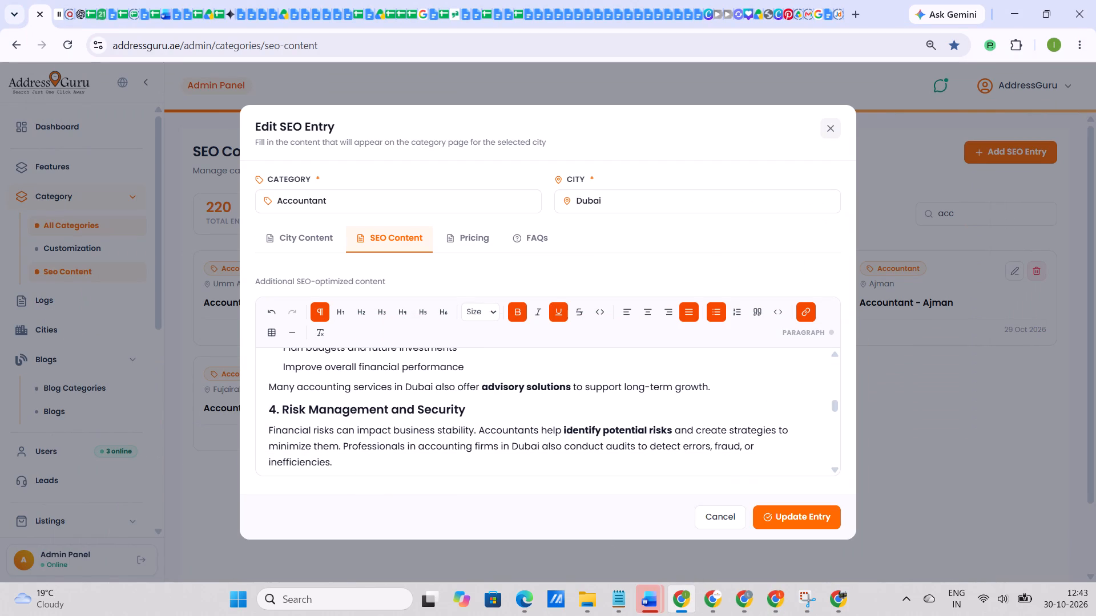
scroll(523, 425, "down", 4)
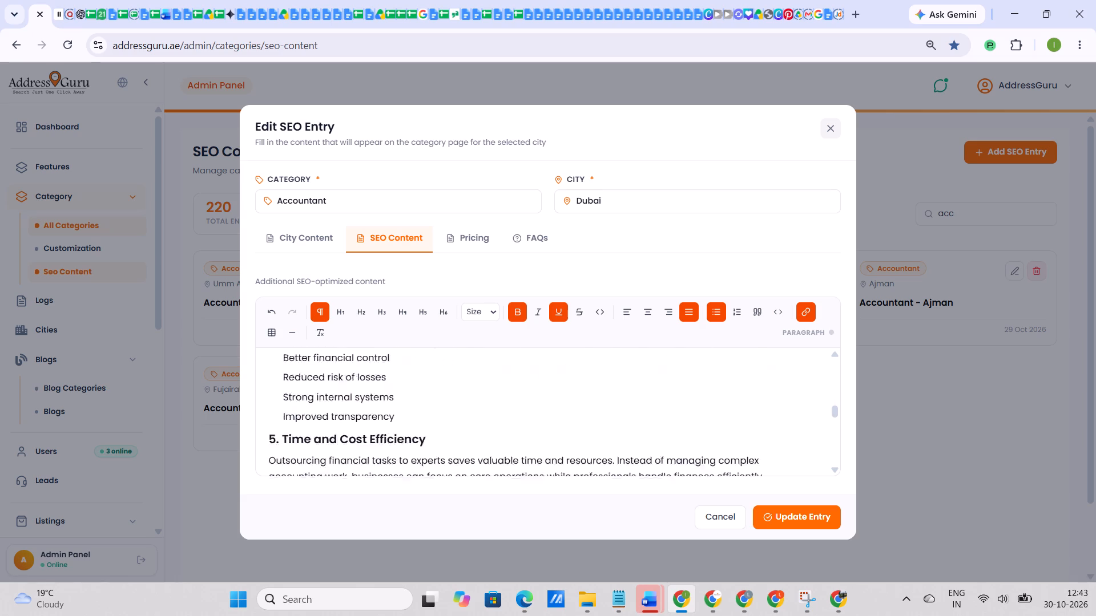
scroll(529, 416, "down", 12)
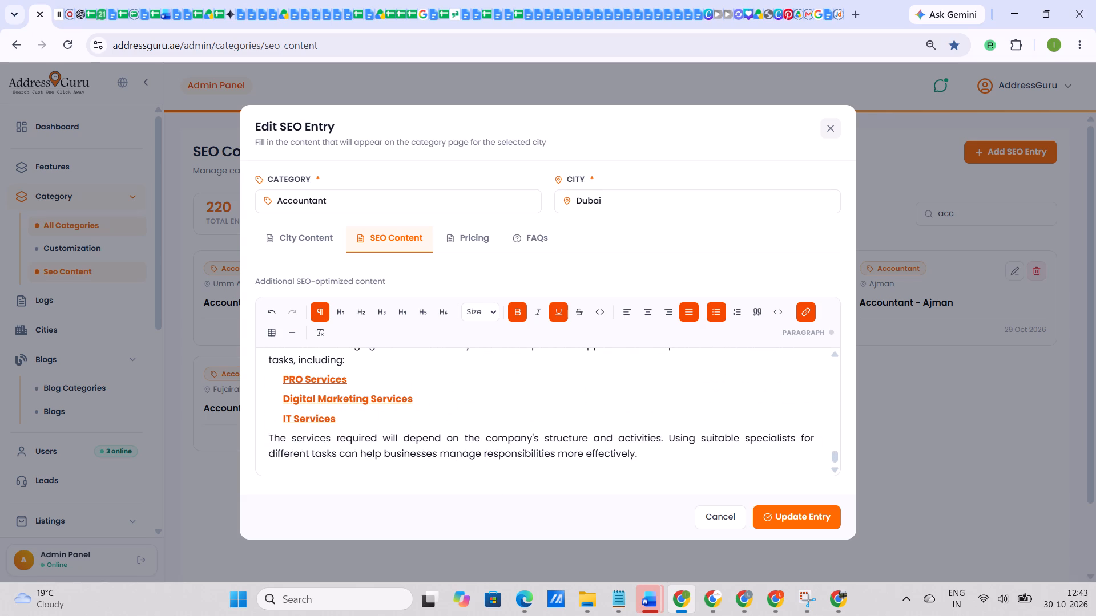
left_click(796, 517)
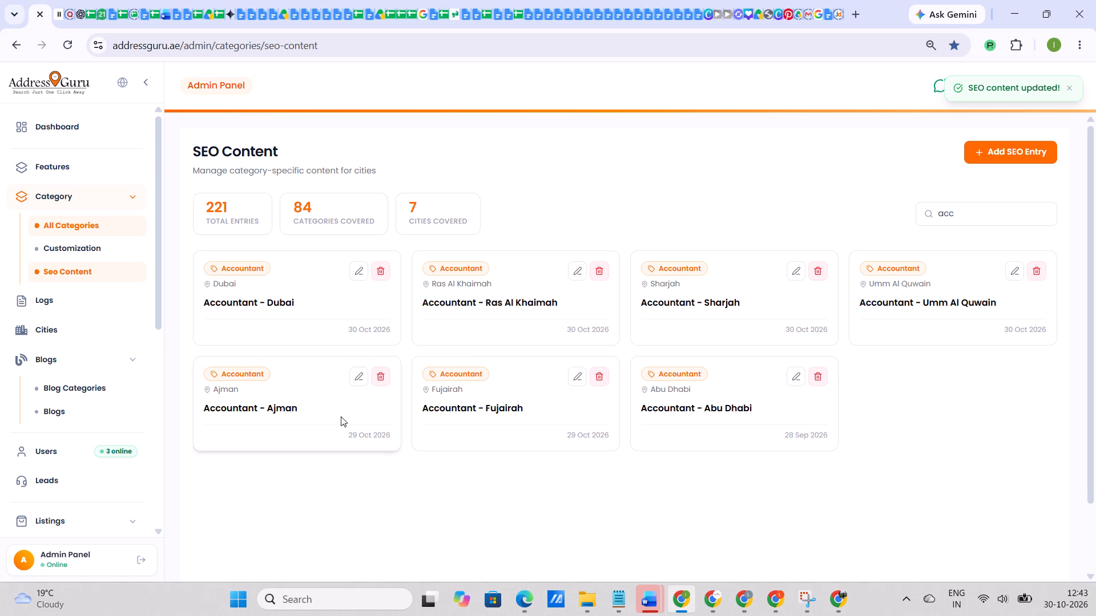
Open the Accountant – Abu Dhabi entry and review its SEO content from the first heading down to Accounting vs Auditing.
left_click(795, 375)
scroll(575, 390, "down", 1)
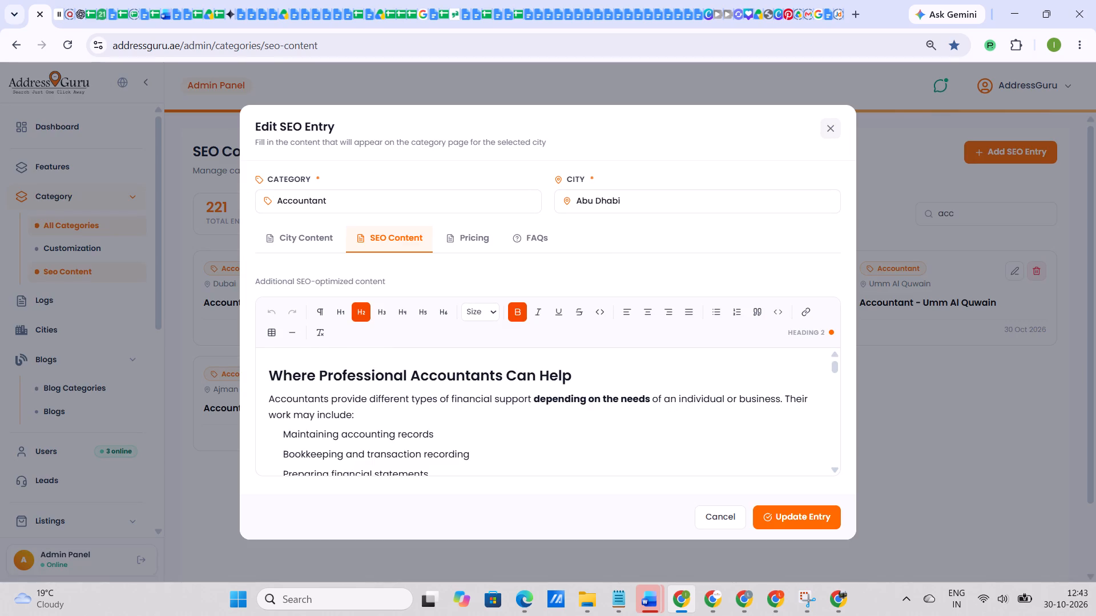
scroll(575, 390, "down", 2)
scroll(575, 390, "up", 4)
scroll(541, 406, "down", 9)
scroll(541, 406, "up", 10)
left_click(358, 418)
scroll(358, 418, "down", 5)
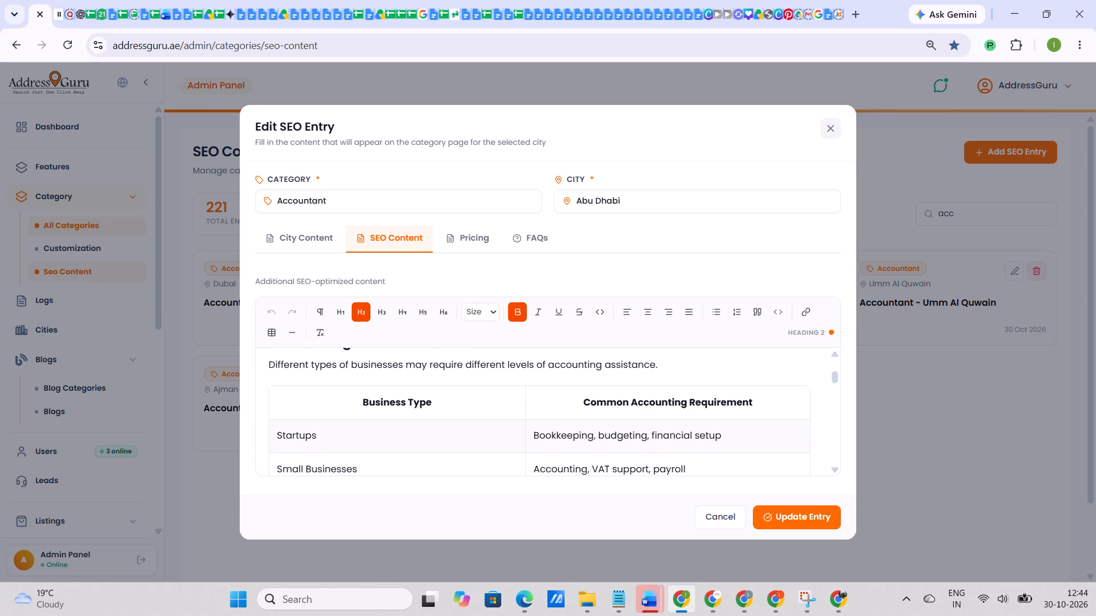
scroll(359, 418, "down", 5)
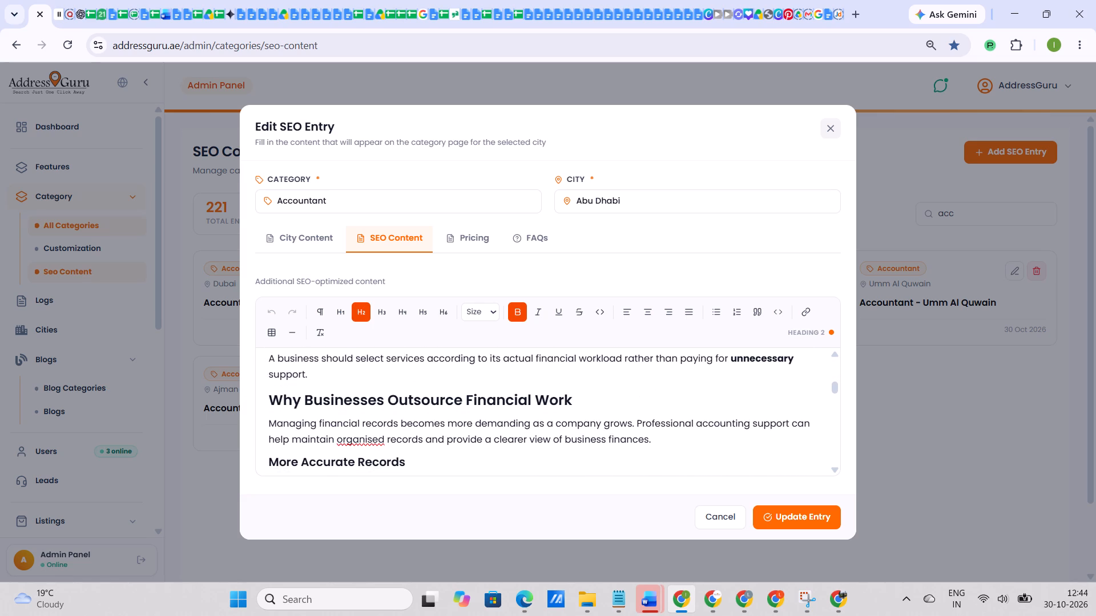
scroll(364, 417, "down", 6)
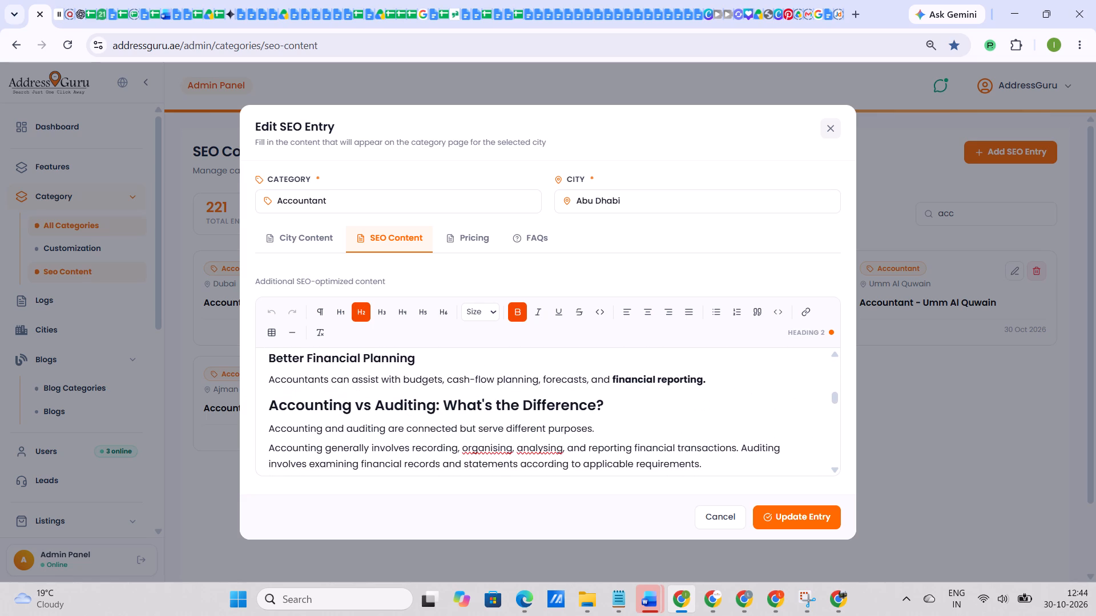
Change the spellings to "organizing" and "analyzing" in the paragraph under Accounting vs Auditing: What's the Difference?
scroll(364, 417, "down", 2)
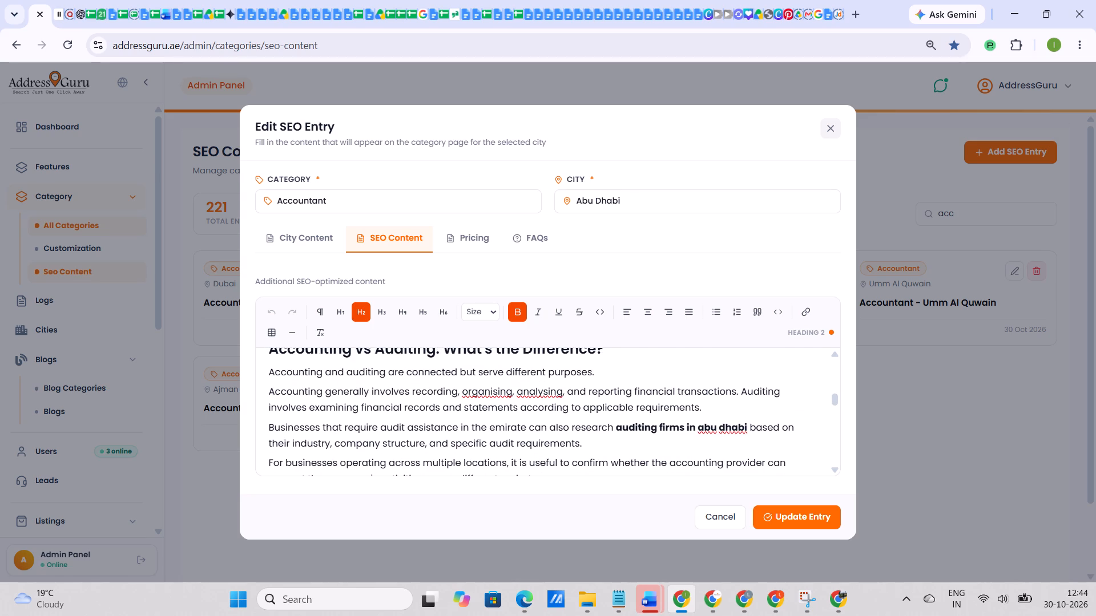
scroll(487, 416, "down", 1)
right_click(488, 390)
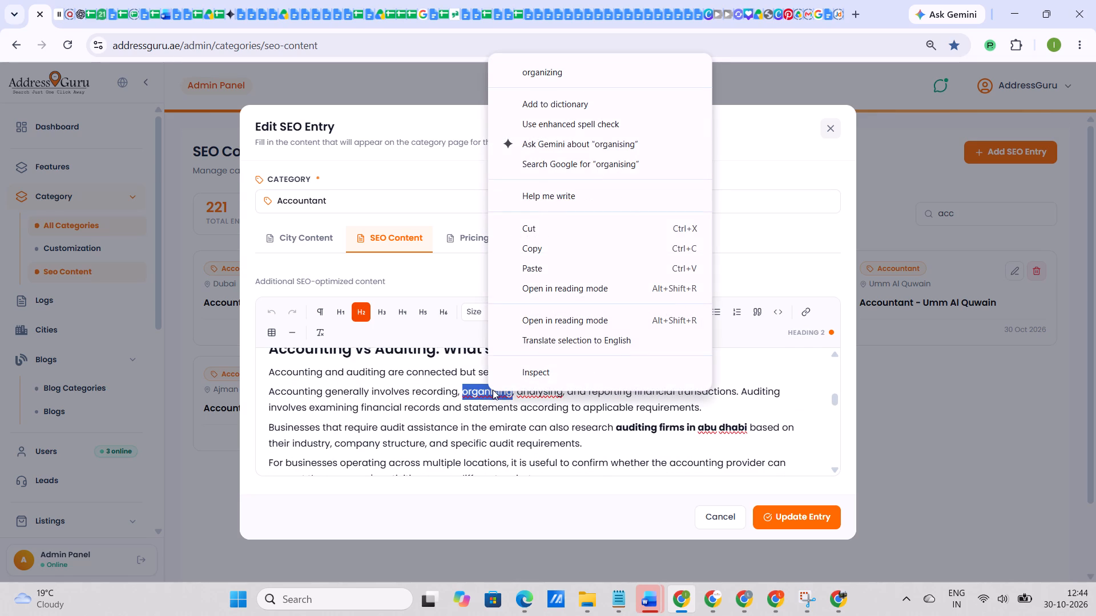
left_click(559, 78)
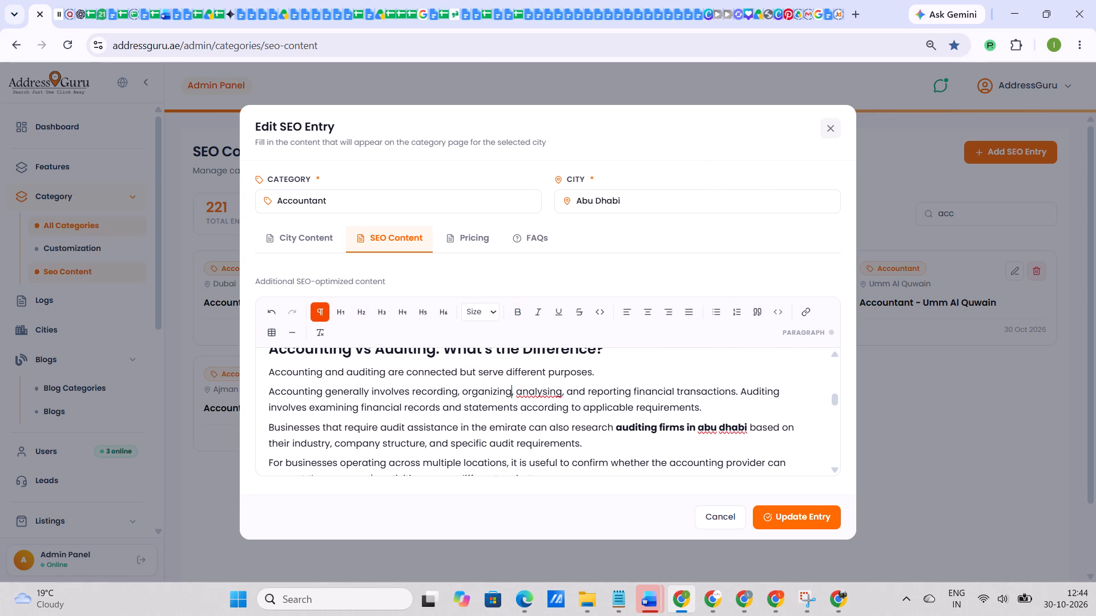
right_click(543, 397)
left_click(620, 83)
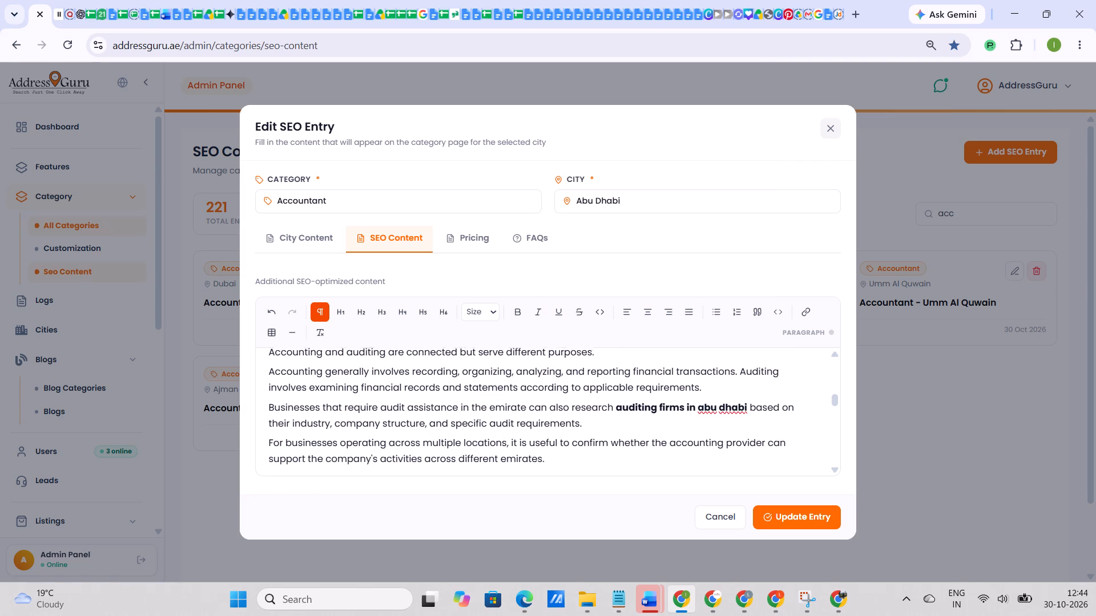
Remove the bold formatting from "auditing firms in abu dhabi" in the When Audit Services May Be Required section.
scroll(625, 412, "down", 9)
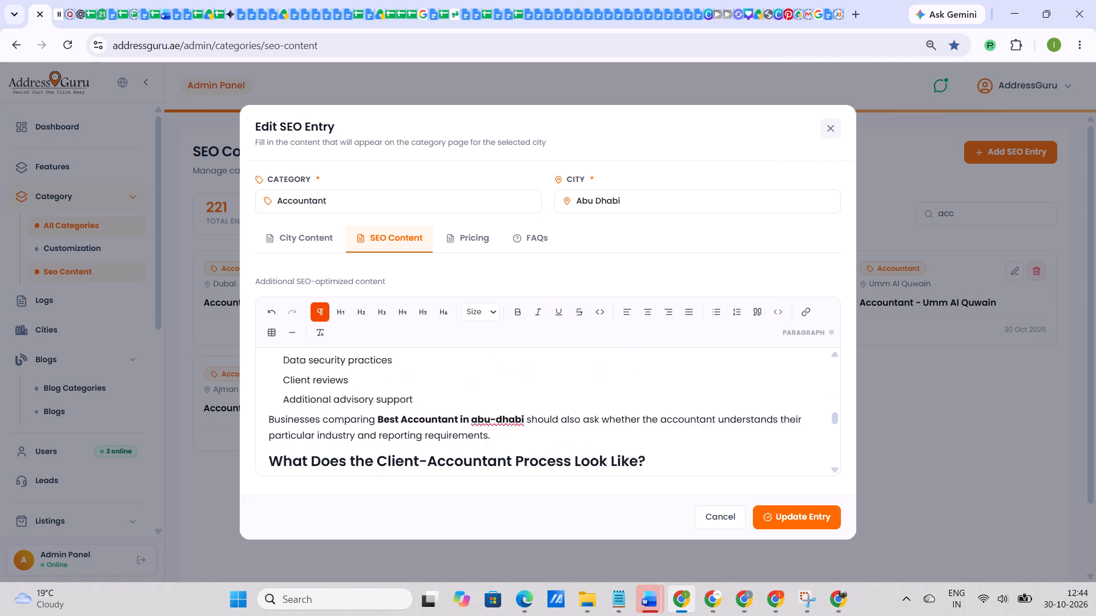
scroll(625, 412, "down", 6)
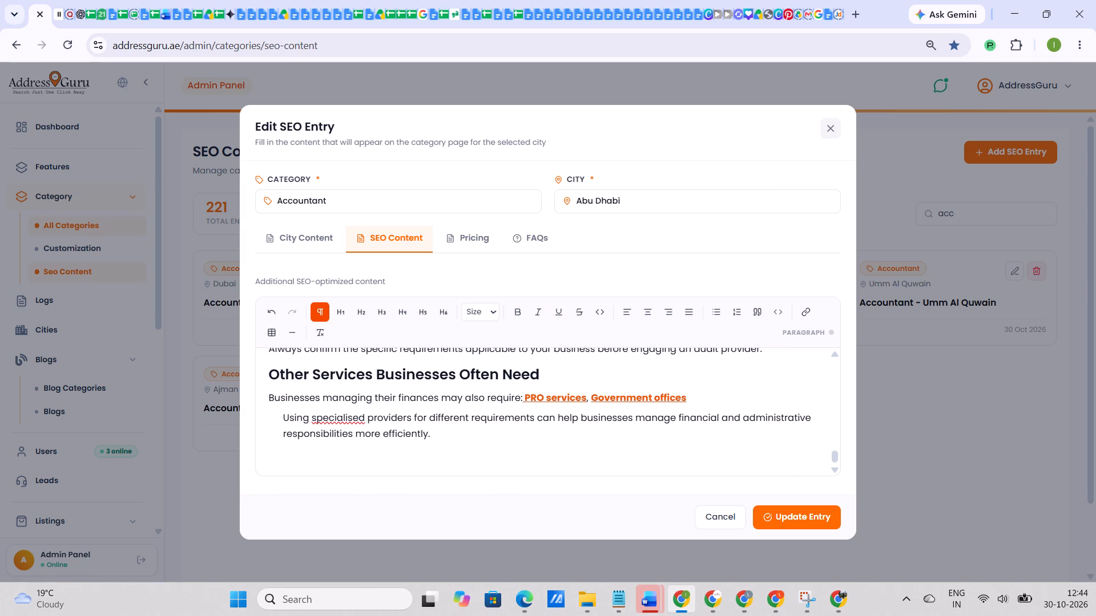
scroll(597, 427, "up", 1)
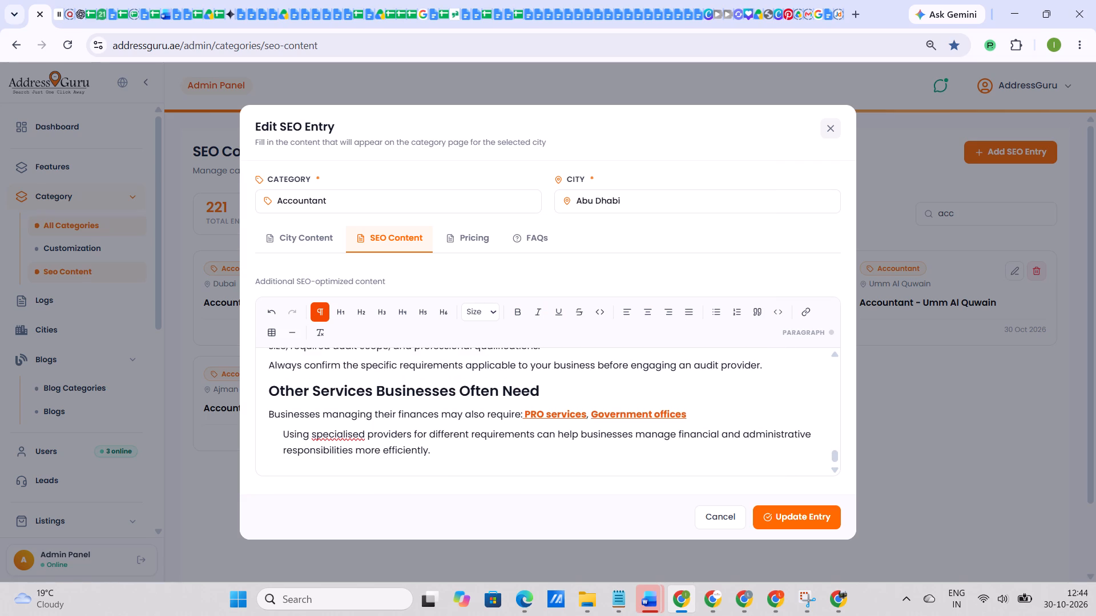
scroll(597, 427, "up", 1)
scroll(597, 427, "down", 1)
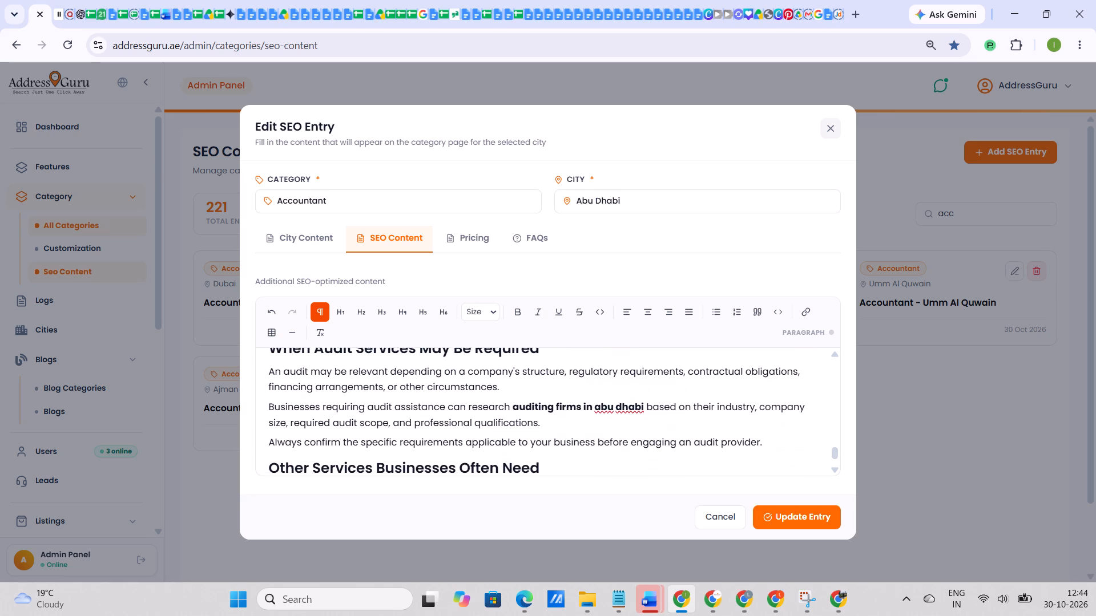
scroll(597, 427, "down", 1)
left_click_drag(511, 399, 626, 400)
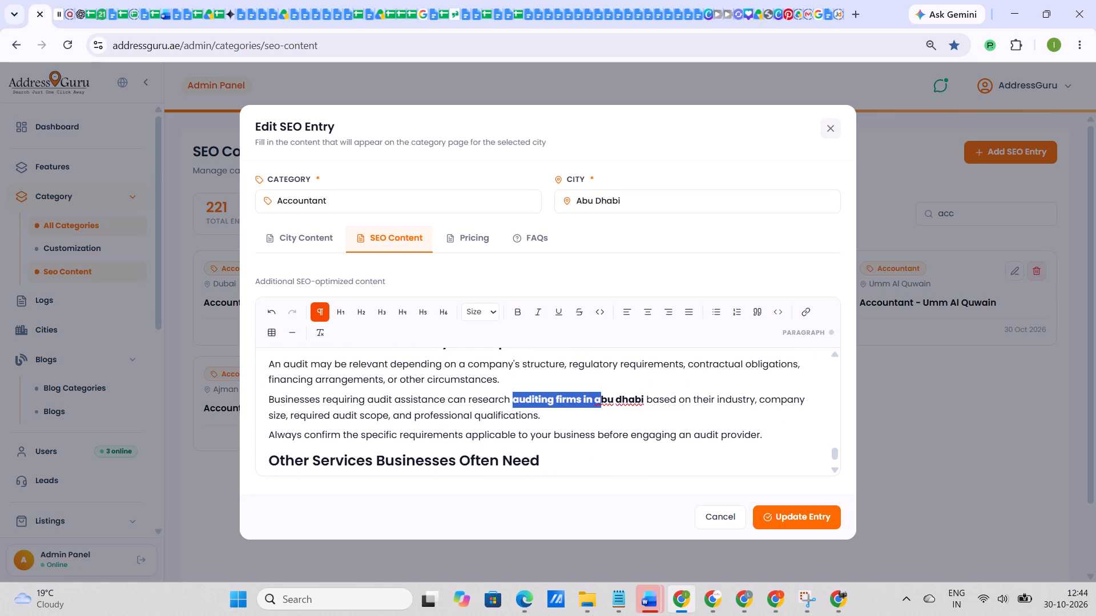
left_click_drag(626, 400, 671, 403)
key("ctrl+b")
key("ctrl+b")
left_click(672, 403)
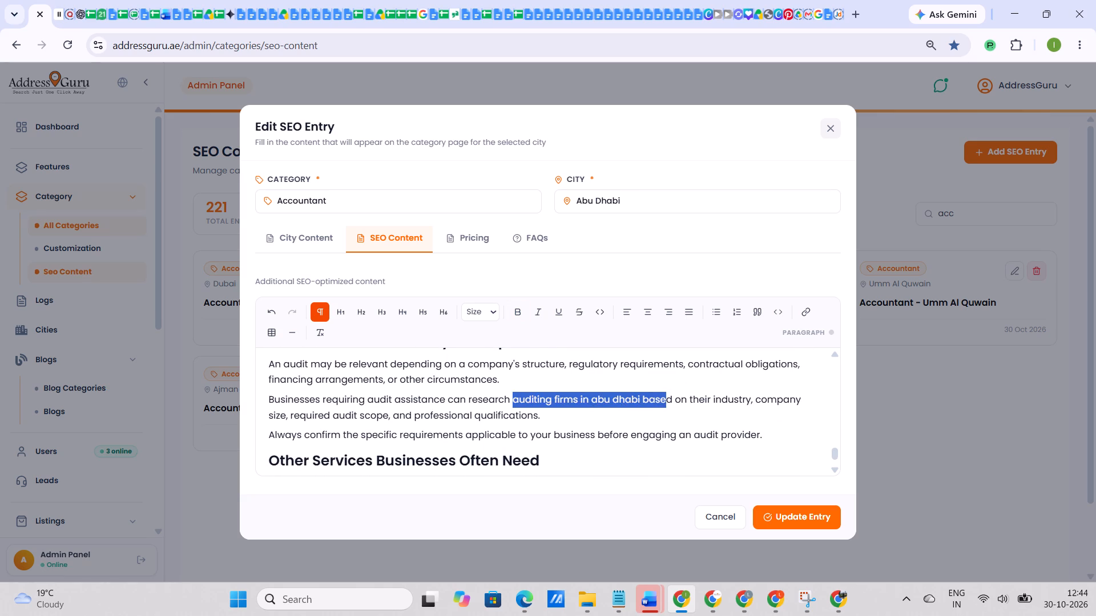
scroll(672, 402, "up", 1)
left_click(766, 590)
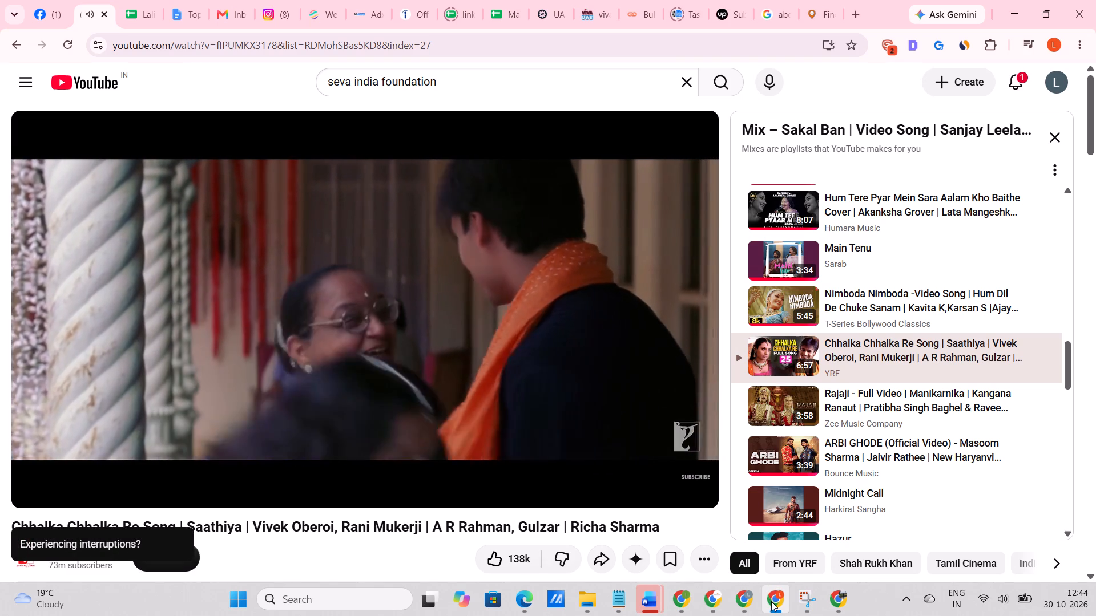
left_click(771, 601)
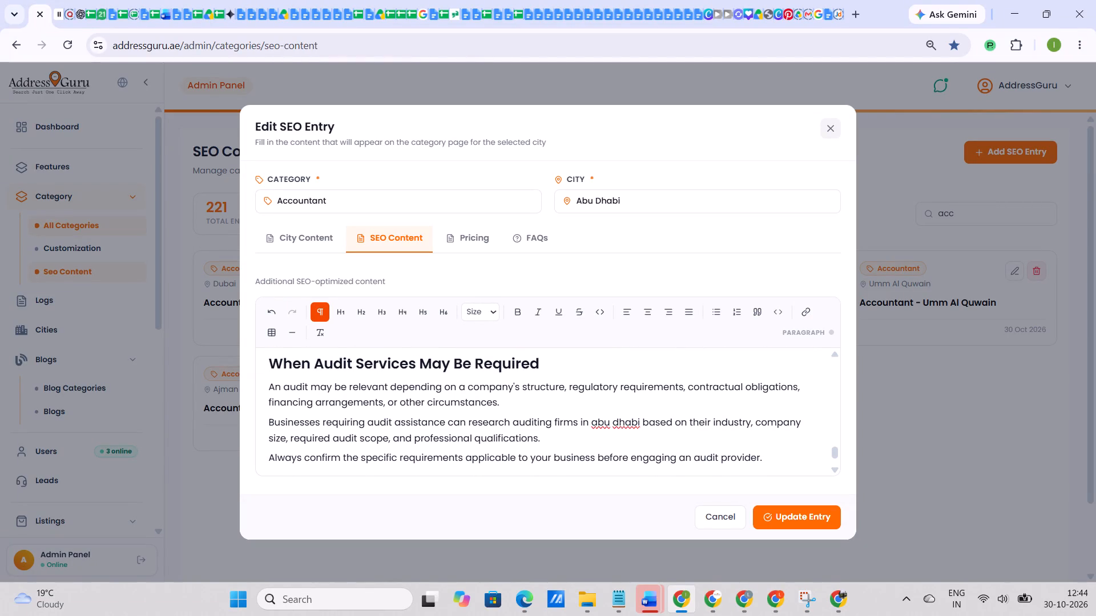
Make "depending on a company's structure" bold in the first paragraph under When Audit Services May Be Required.
left_click_drag(389, 387, 564, 386)
key("ctrl+b")
left_click(522, 414)
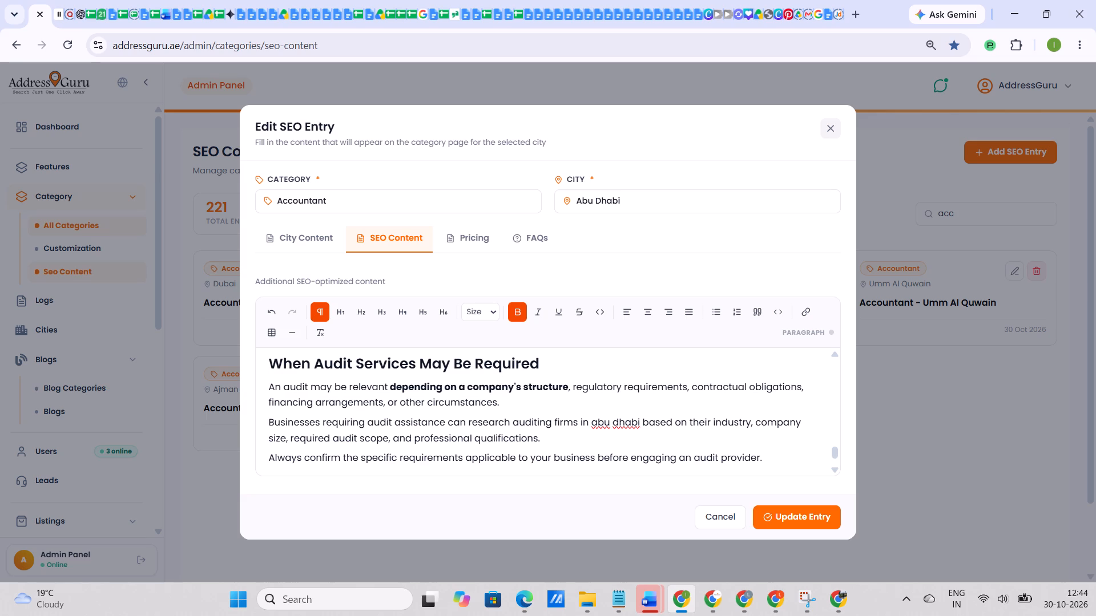
Correct the city name to "Abu Dhabi" in the audit section's sentence about researching auditing firms.
scroll(337, 437, "down", 1)
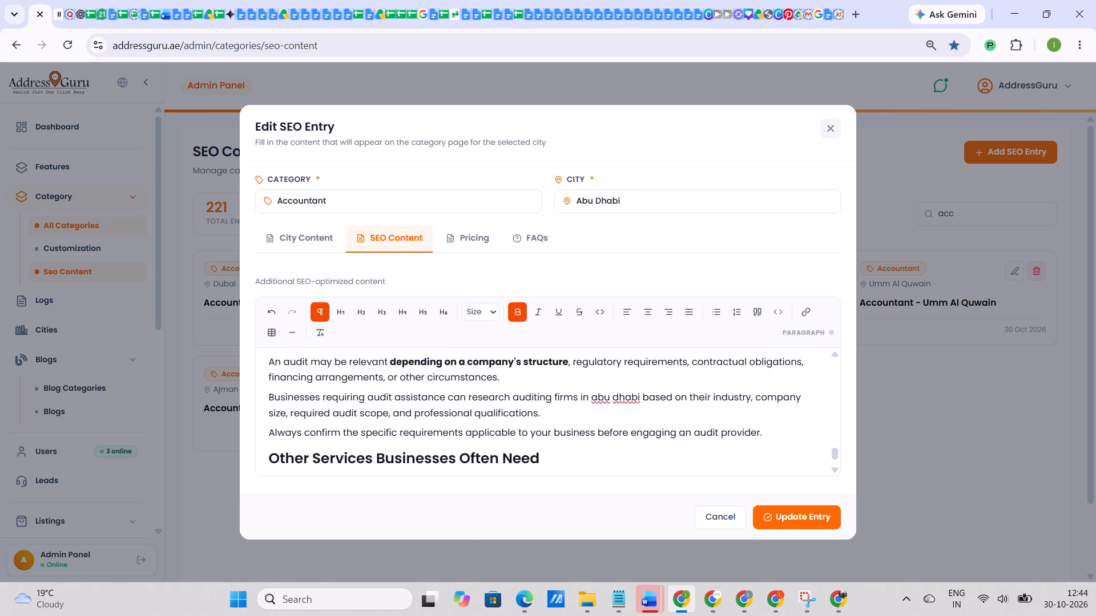
scroll(426, 437, "down", 1)
right_click(598, 403)
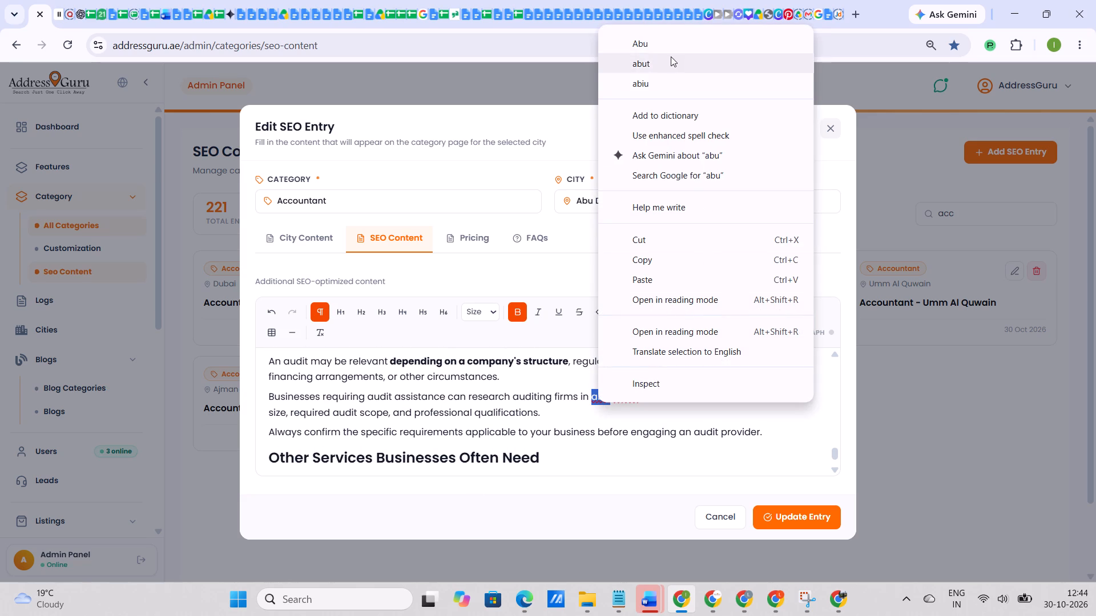
left_click(662, 46)
right_click(618, 400)
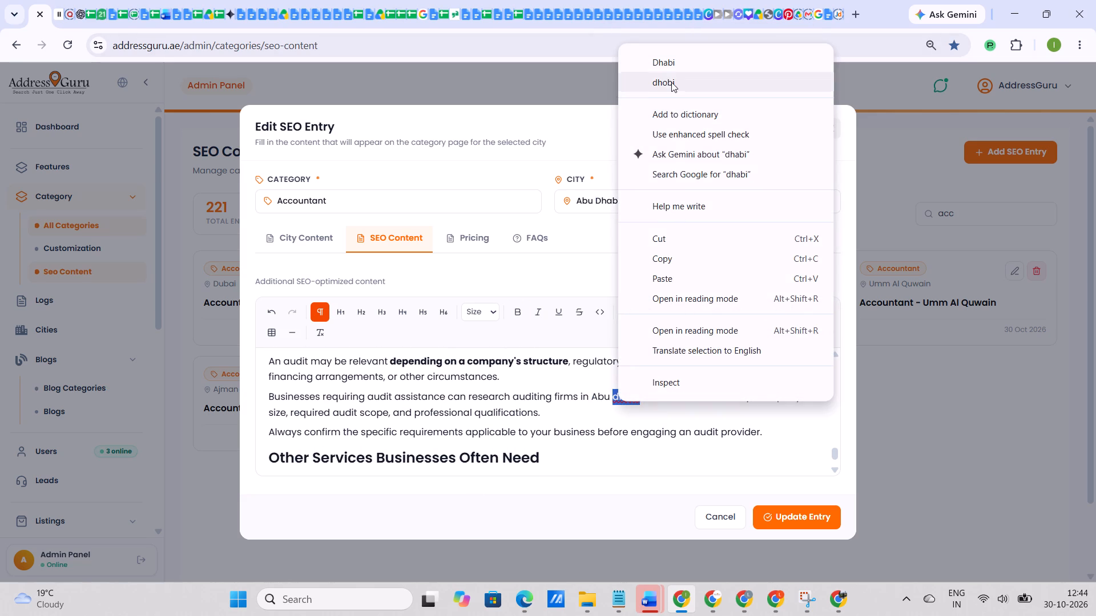
left_click(674, 67)
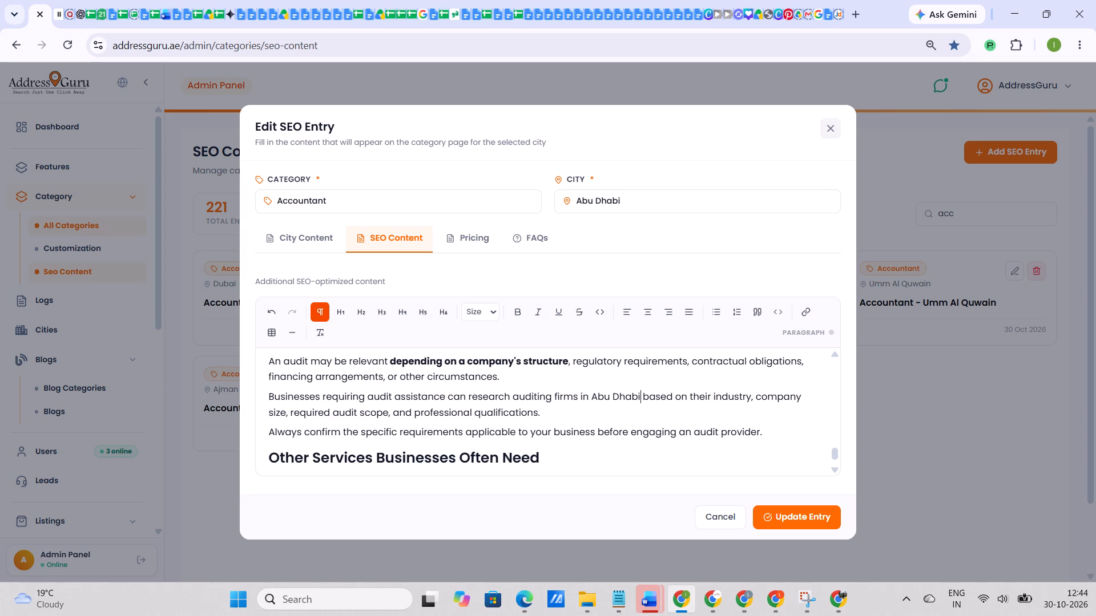
Make "confirm the specific requirements" bold in the last sentence of the audit section.
left_click_drag(305, 432, 465, 433)
key("ctrl+b")
left_click(474, 431)
Remove the indent from the closing "Using specialised providers" paragraph and delete the empty line below it.
scroll(523, 442, "down", 4)
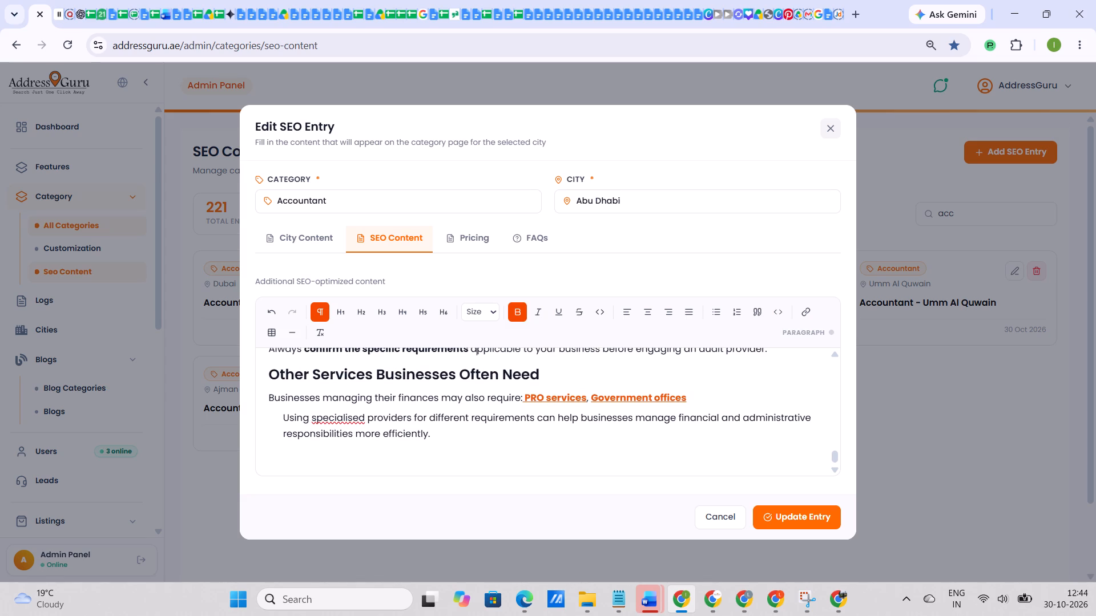
double_click(288, 422)
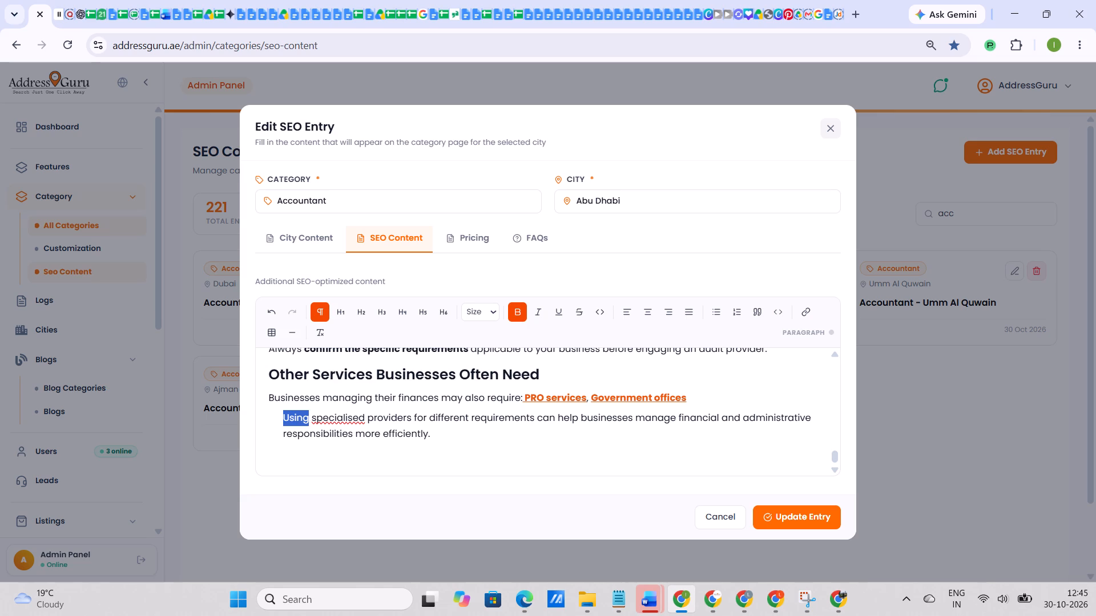
left_click(285, 422)
key("BackSpace")
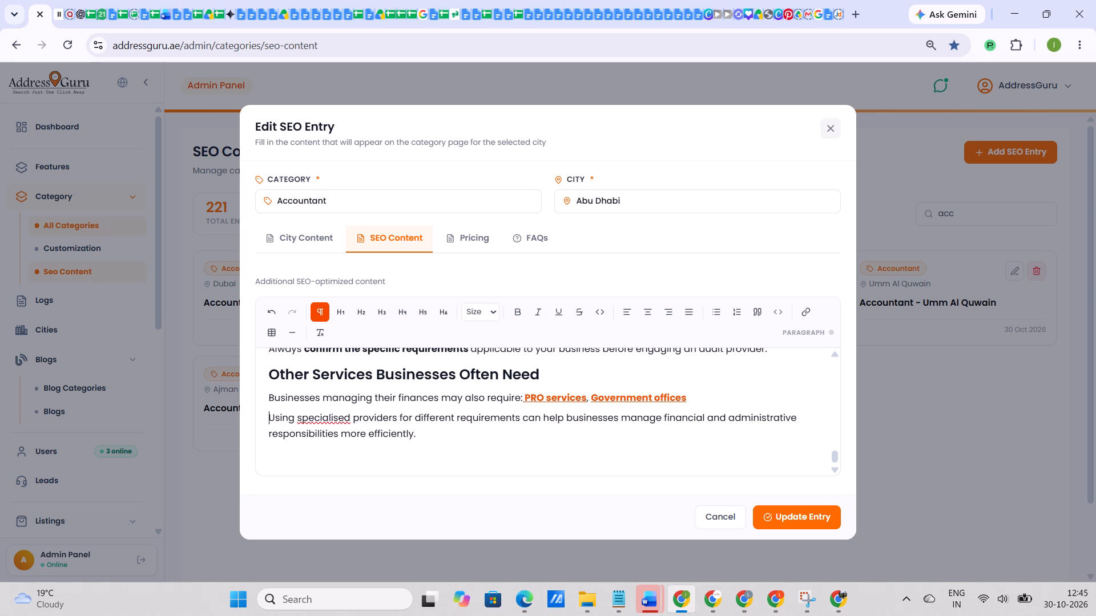
scroll(348, 431, "down", 1)
left_click(357, 463)
left_click(341, 457)
key("BackSpace")
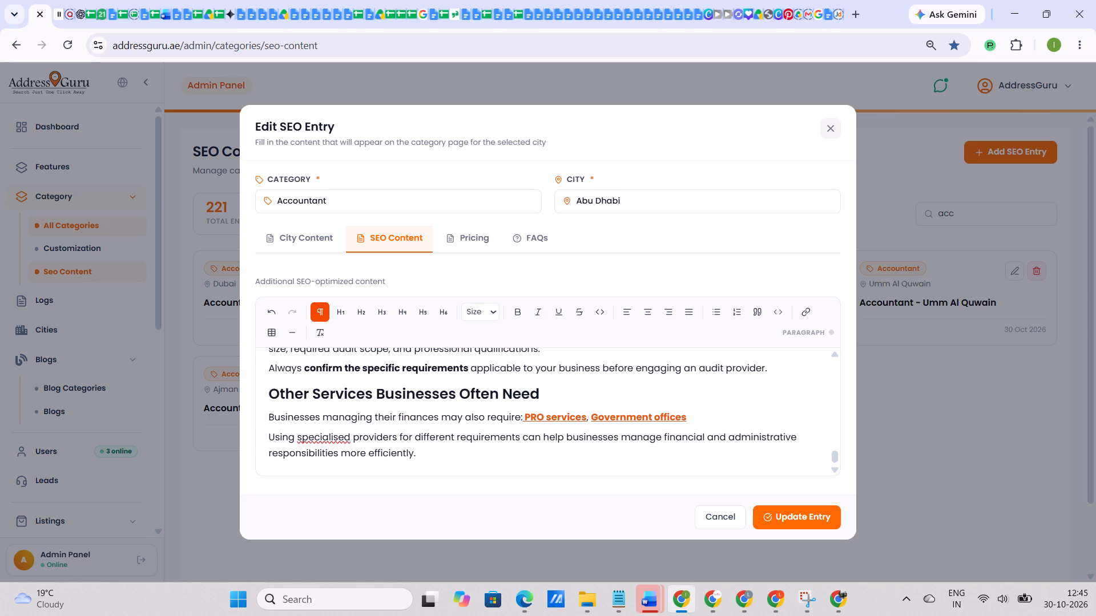
Check back up through the Abu Dhabi SEO content and save the updated Accountant – Abu Dhabi entry.
scroll(719, 422, "up", 3)
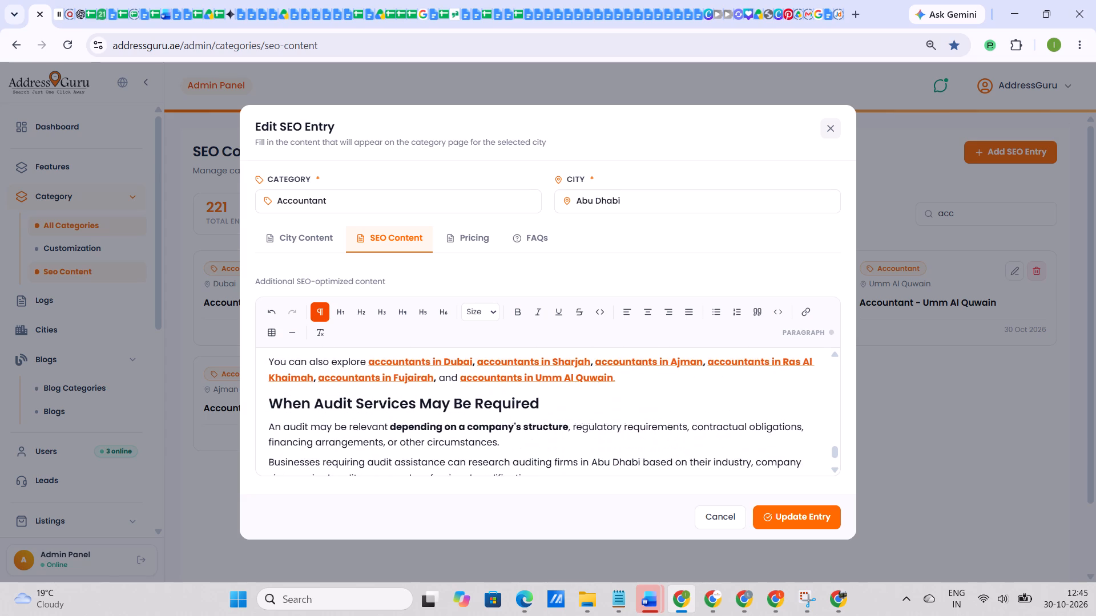
scroll(719, 422, "up", 12)
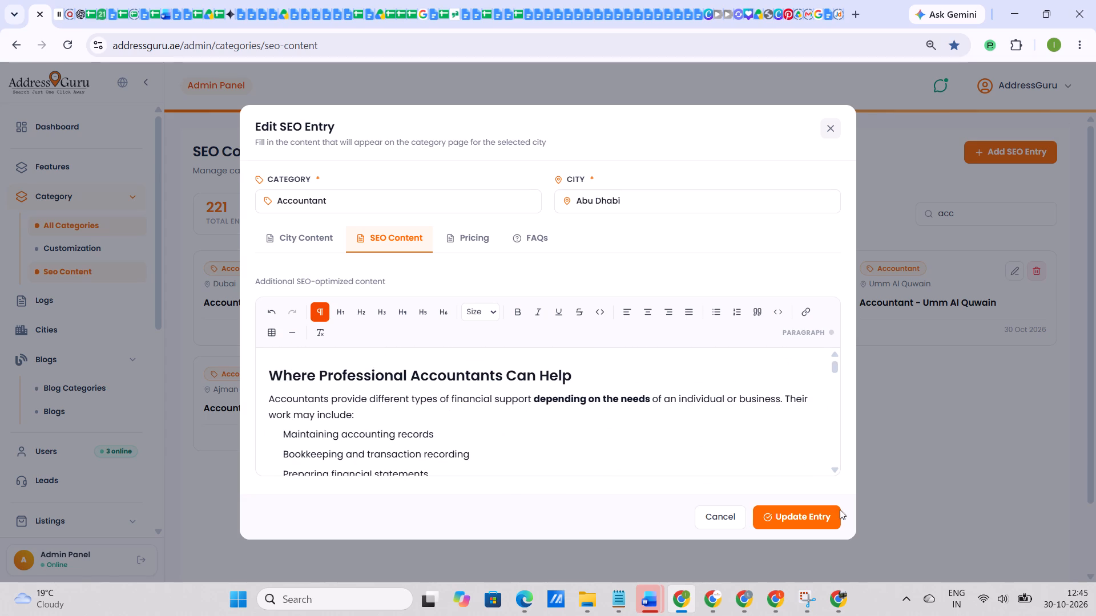
left_click(803, 513)
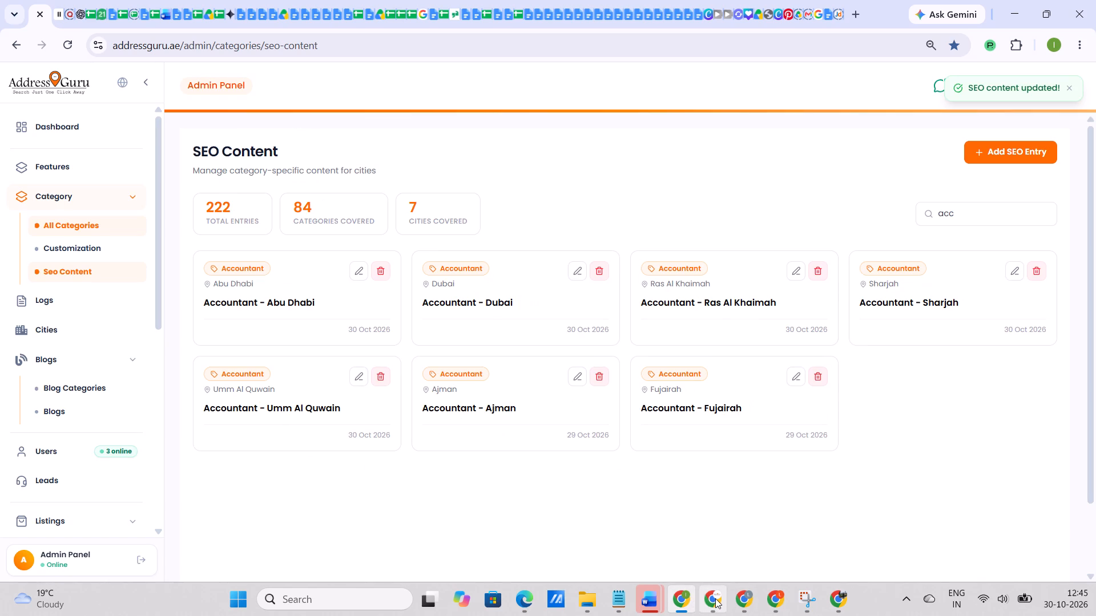
Switch to the browser window with the public Fujairah accountant page and change its location to Ajman.
left_click(716, 598)
scroll(434, 374, "up", 5)
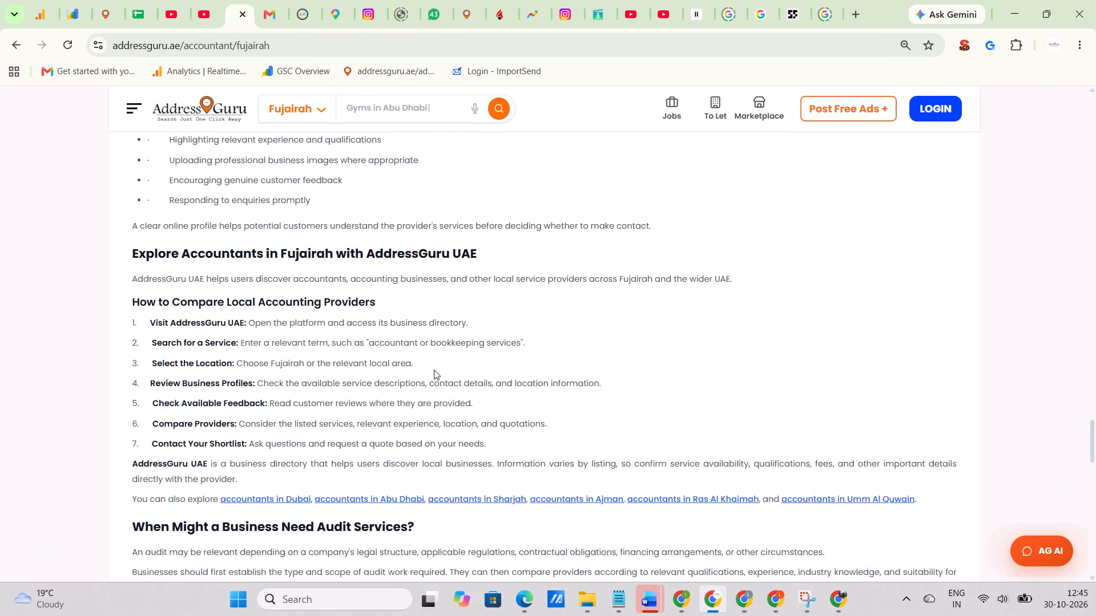
scroll(461, 325, "up", 9)
left_click(296, 110)
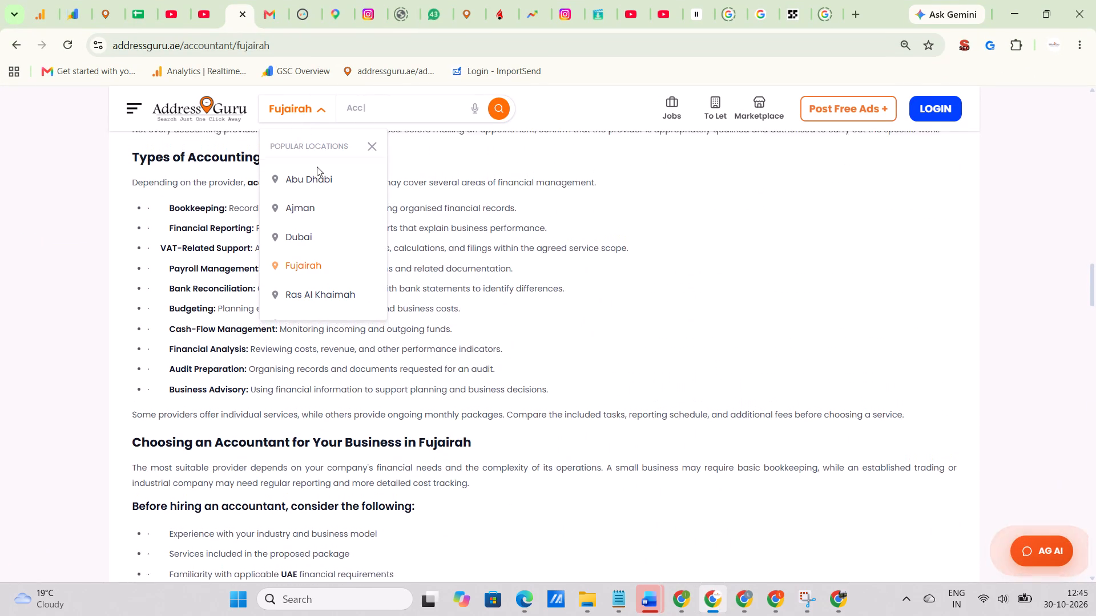
left_click(317, 208)
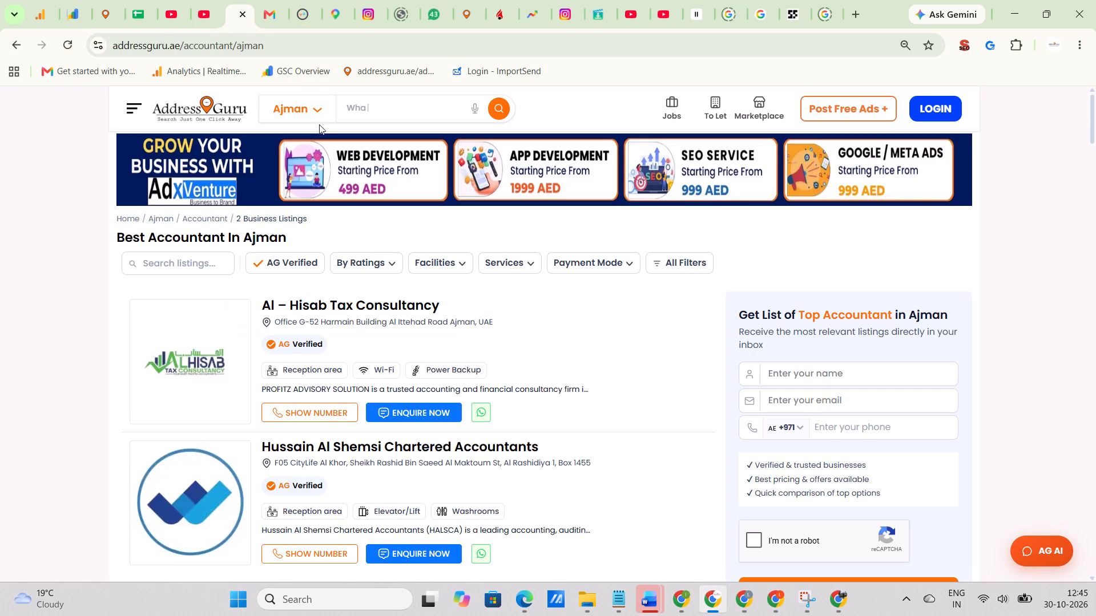
Look through the public Ajman accountant page's content down to its FAQs and footer.
scroll(441, 321, "down", 20)
scroll(441, 321, "down", 3)
scroll(448, 318, "up", 2)
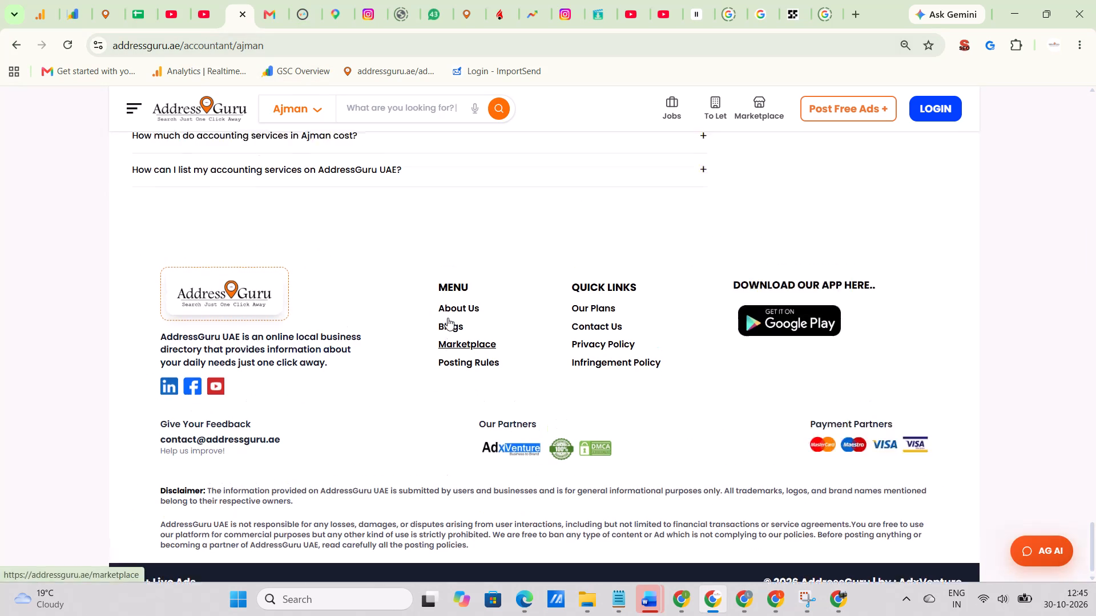
scroll(448, 318, "up", 12)
Change the public accountant page's location to Dubai and examine its content down to the pricing table, notes and FAQs.
left_click(296, 102)
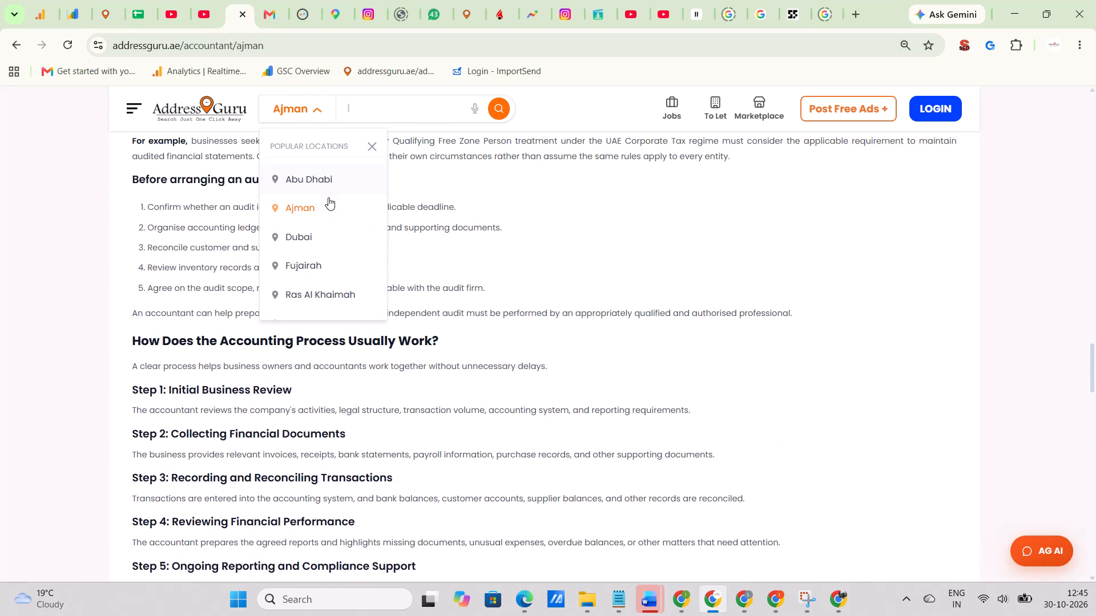
left_click(311, 240)
scroll(541, 333, "down", 6)
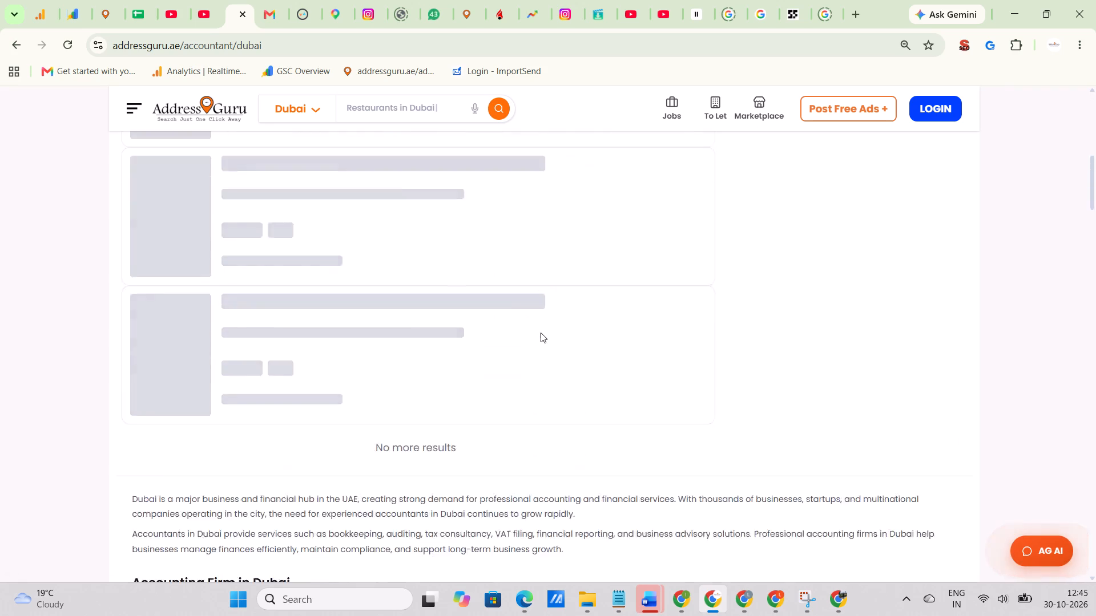
scroll(541, 333, "down", 20)
scroll(541, 333, "down", 1)
scroll(541, 333, "up", 5)
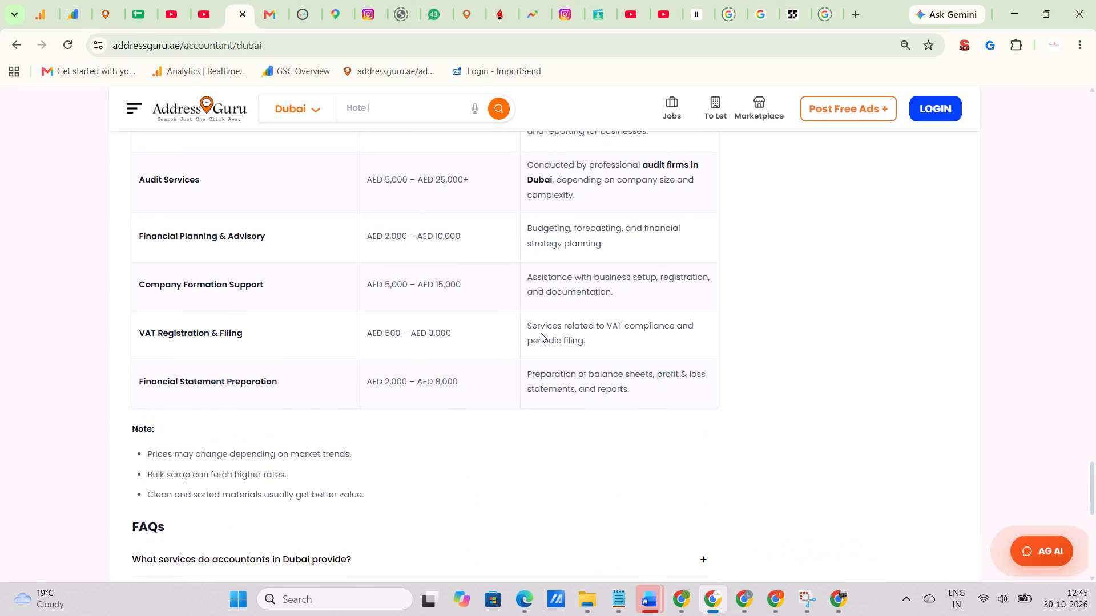
scroll(541, 333, "down", 2)
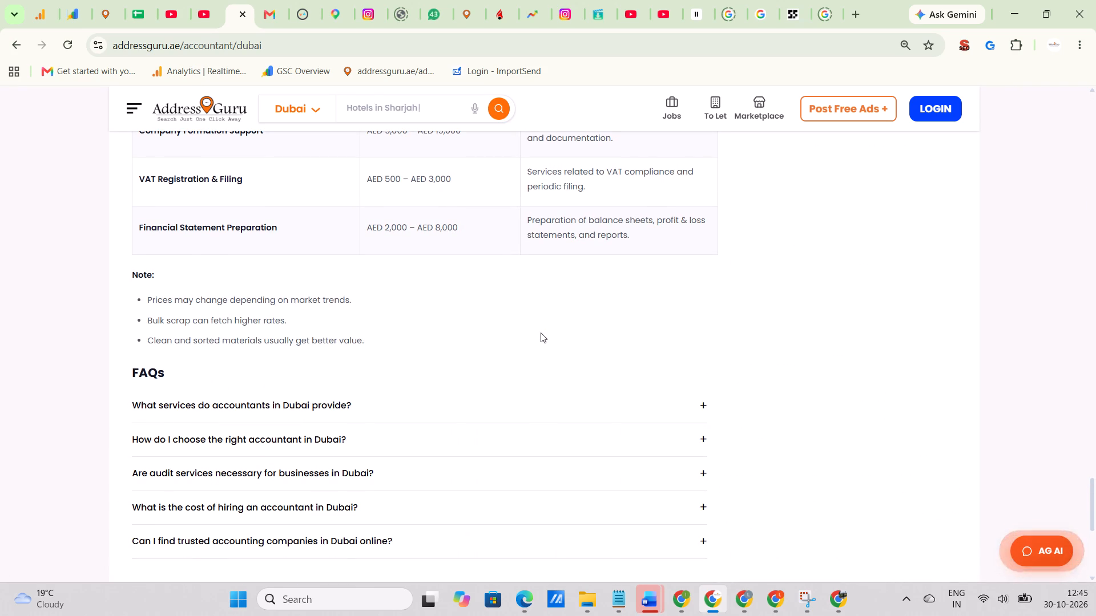
scroll(541, 333, "down", 1)
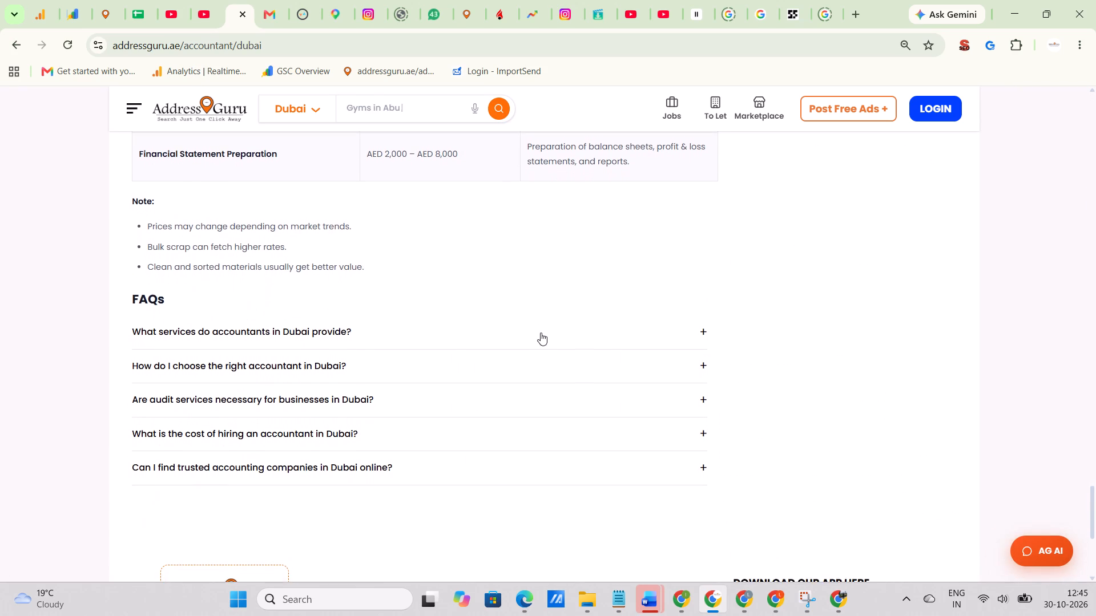
scroll(541, 333, "down", 1)
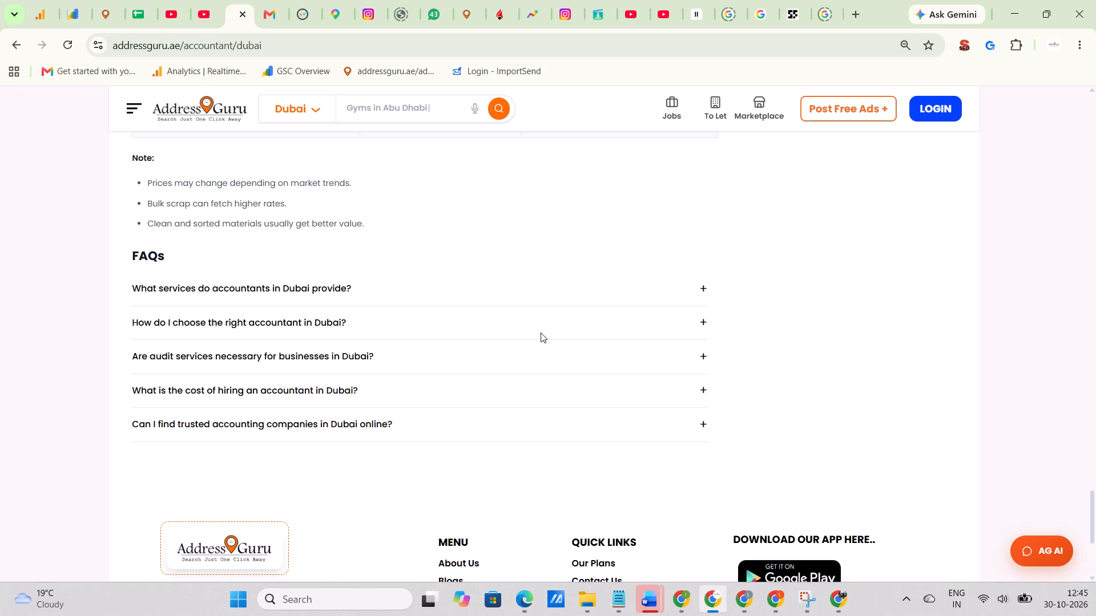
Review the Dubai accountant page from the FAQs back up through the pricing, comparison, selection and benefits sections to the listings.
scroll(541, 333, "up", 5)
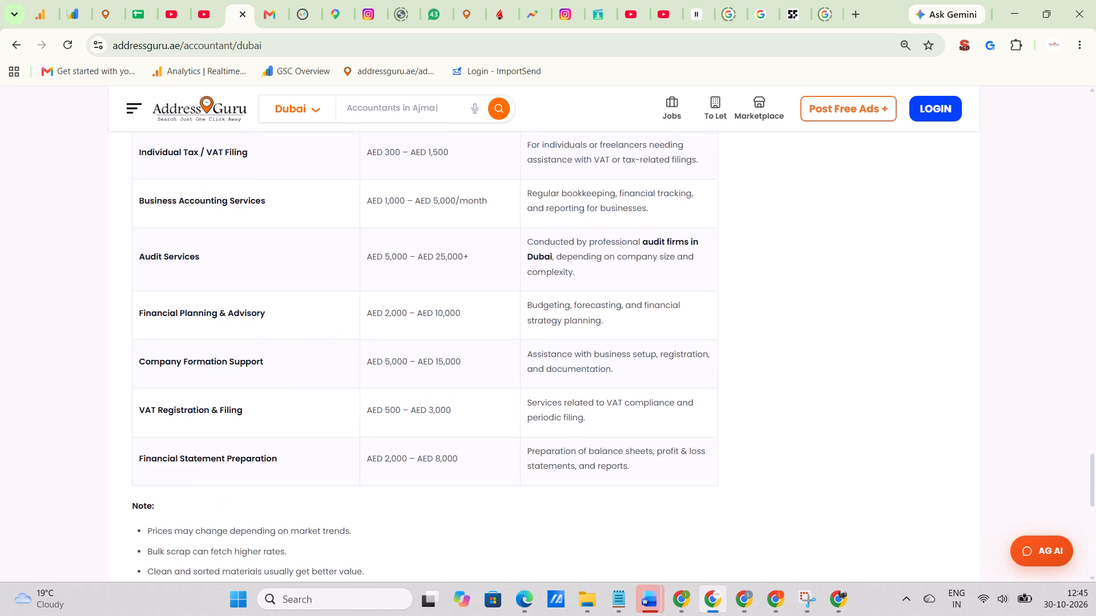
scroll(541, 331, "up", 2)
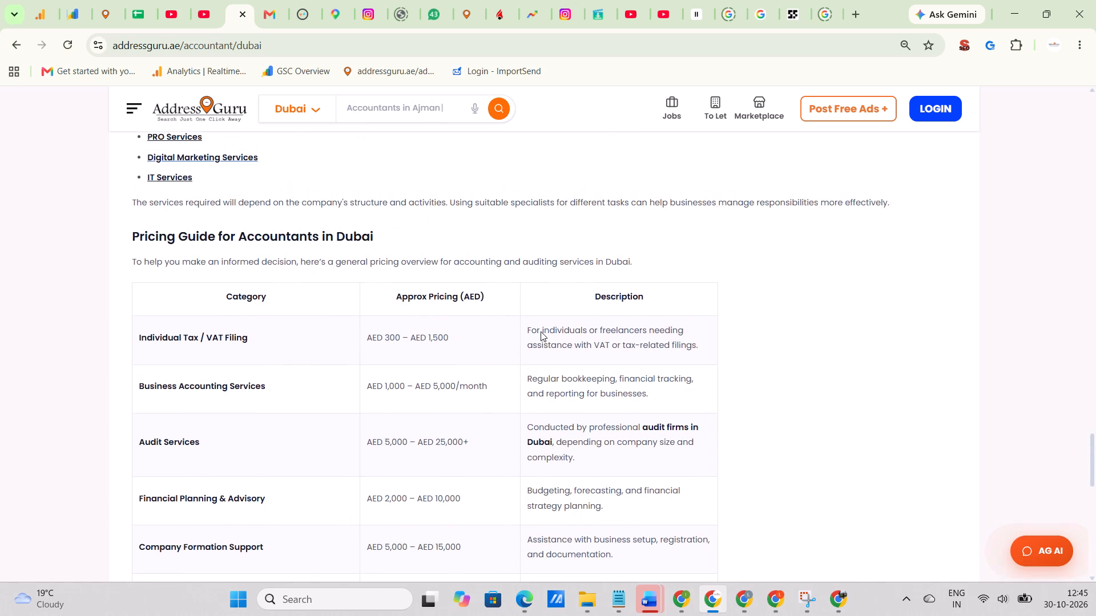
scroll(541, 331, "up", 1)
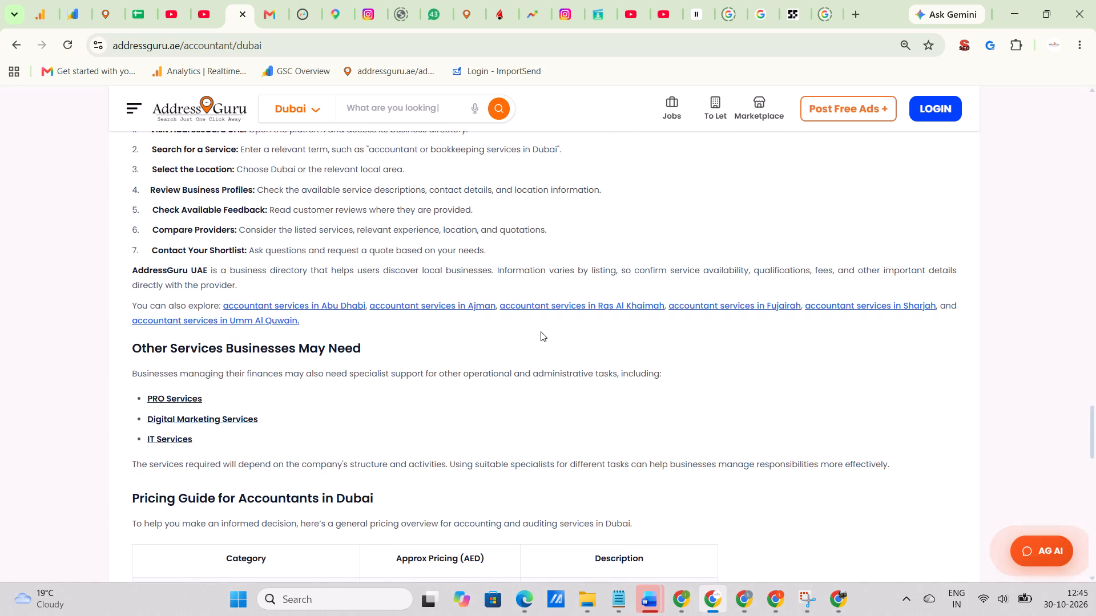
scroll(541, 331, "up", 2)
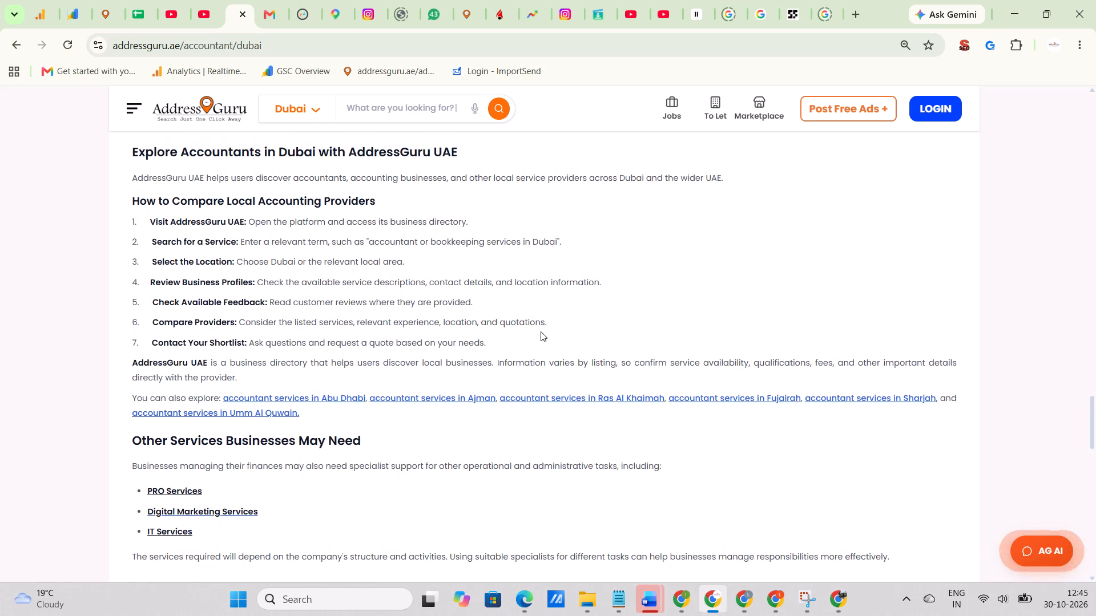
scroll(541, 331, "up", 3)
scroll(541, 331, "down", 2)
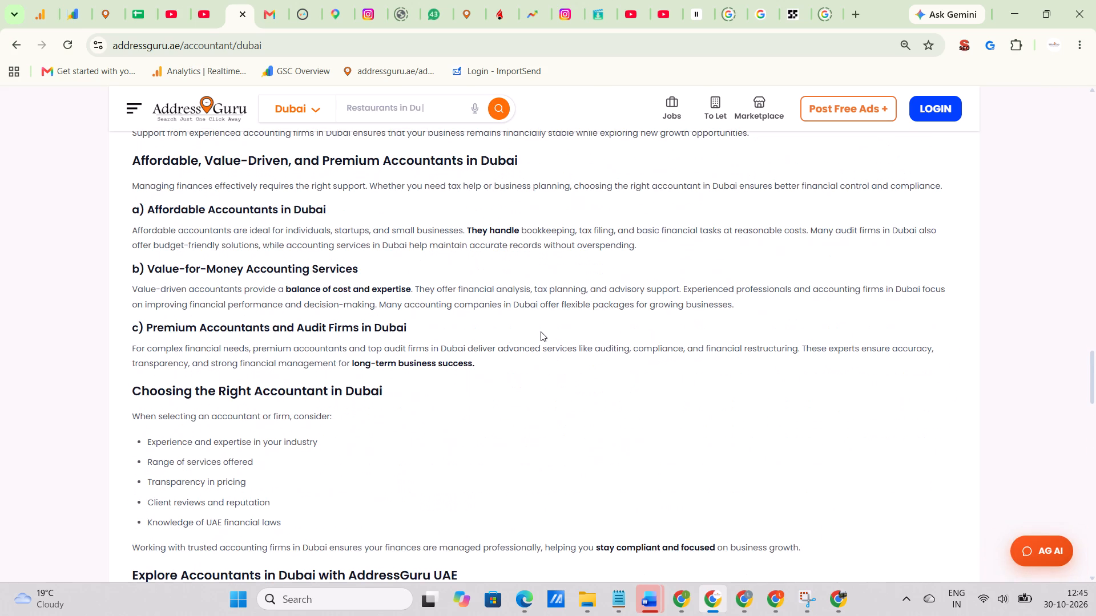
scroll(541, 331, "up", 7)
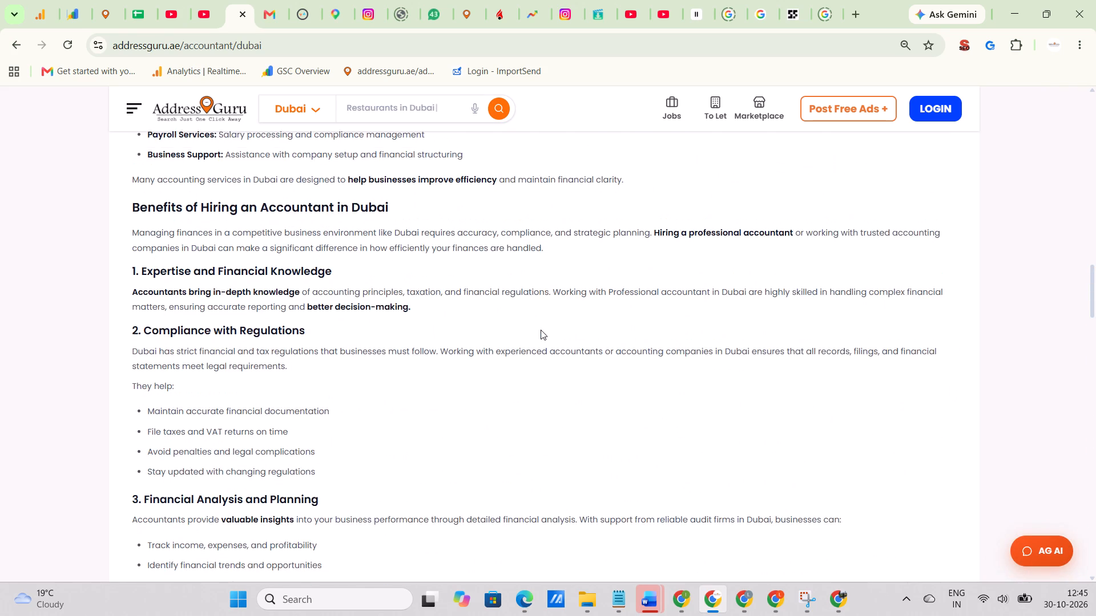
scroll(541, 330, "up", 13)
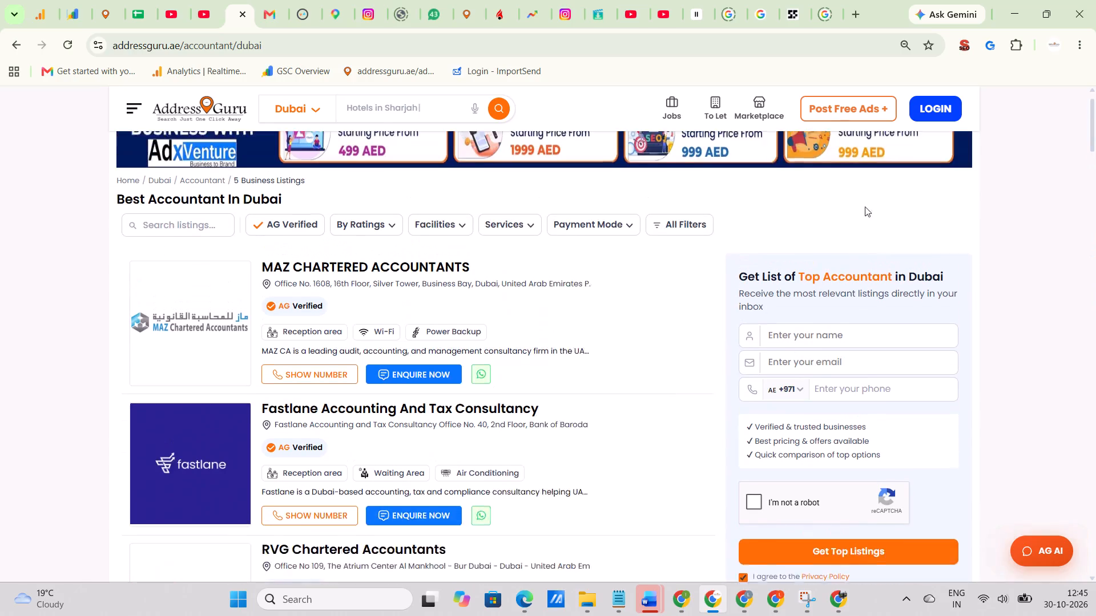
Return to the browser window with the AddressGuru admin panel and open the Users management list.
left_click(997, 0)
left_click(1002, 0)
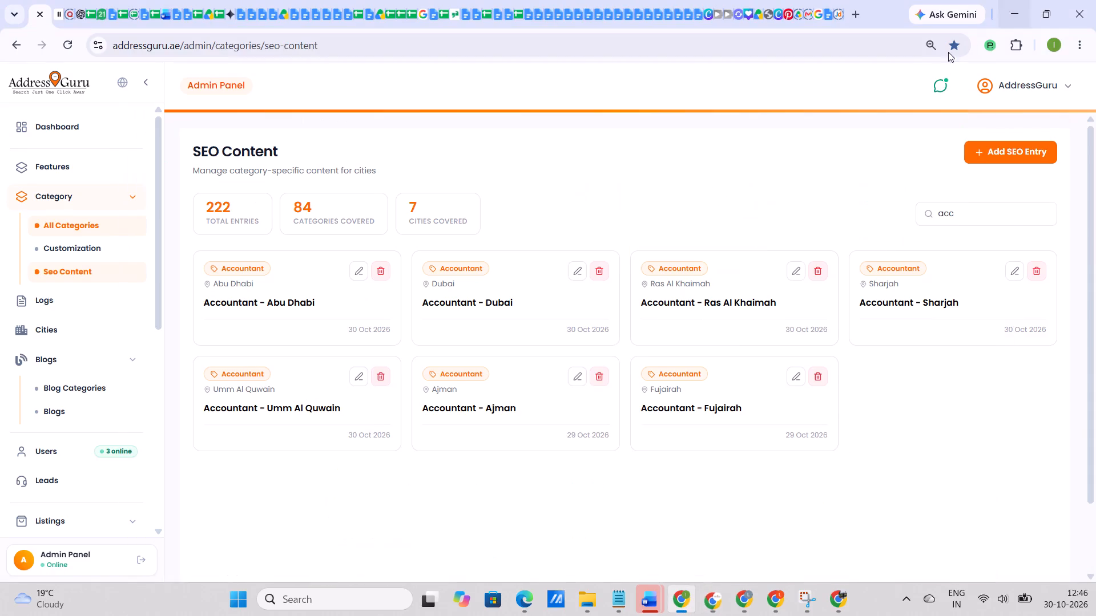
left_click(99, 448)
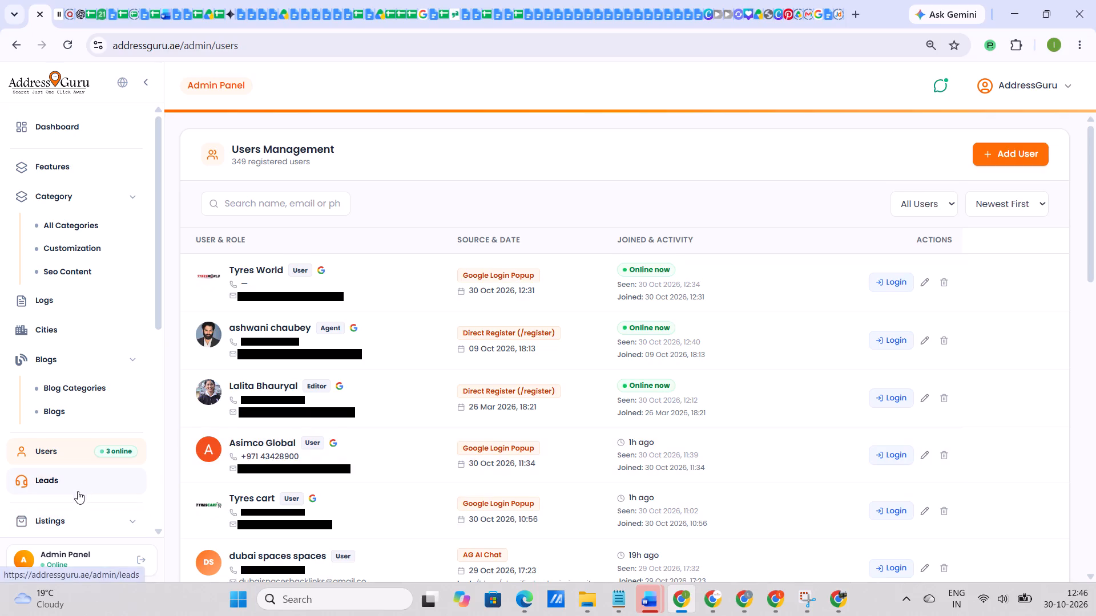
Open the Business Listings in the admin panel and look through the submitted business entries.
left_click(78, 512)
scroll(147, 476, "down", 1)
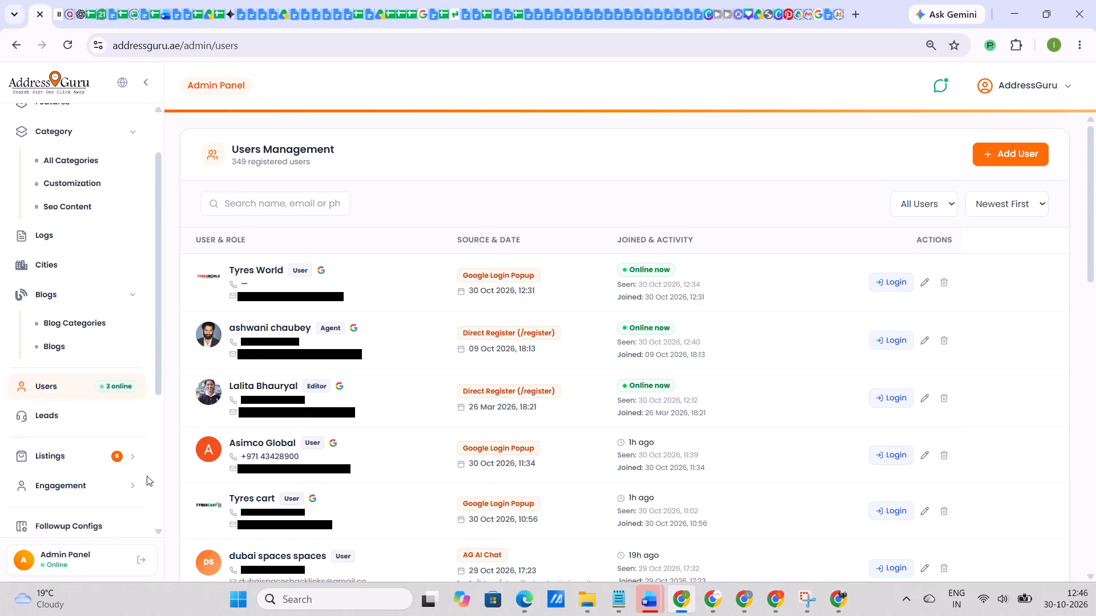
scroll(147, 476, "down", 1)
left_click(100, 346)
left_click(102, 381)
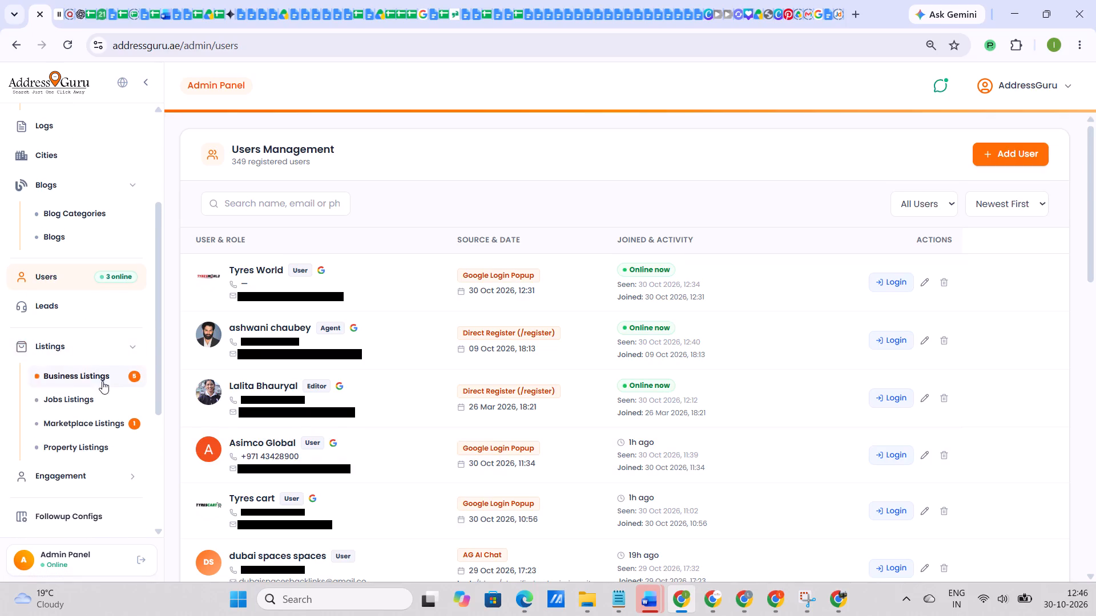
scroll(462, 351, "down", 1)
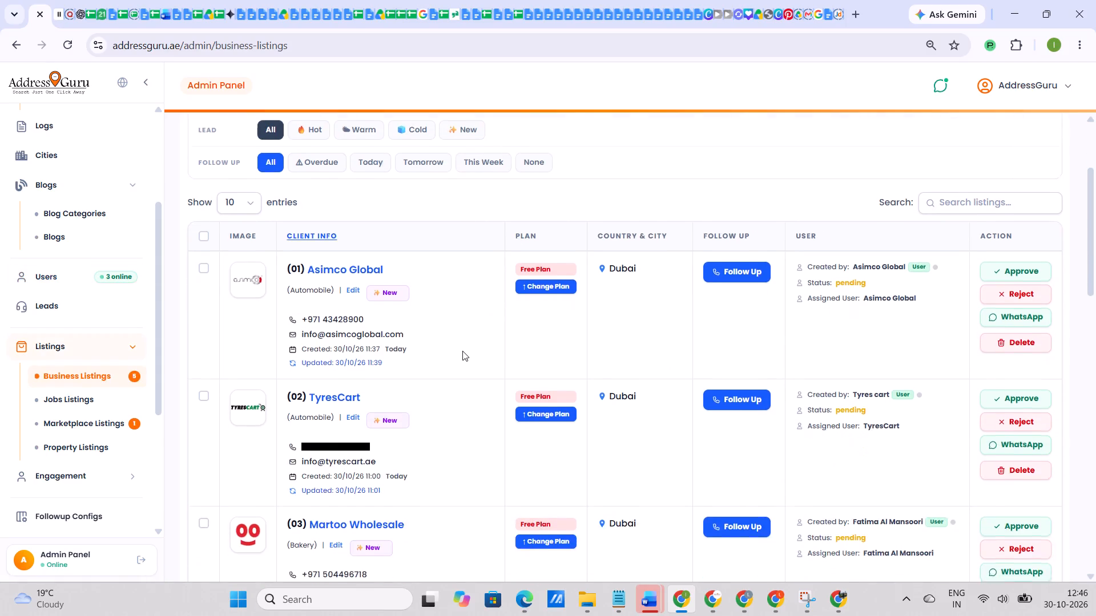
scroll(462, 351, "down", 3)
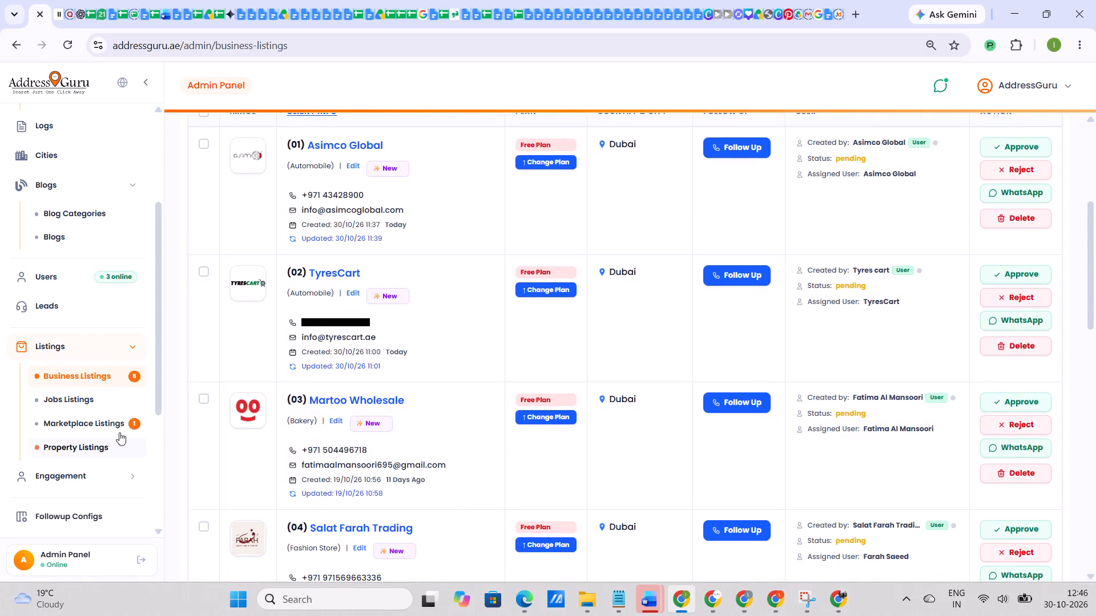
Open the Marketplace Listings in the admin panel and check the pending listings.
left_click(115, 429)
scroll(115, 429, "down", 1)
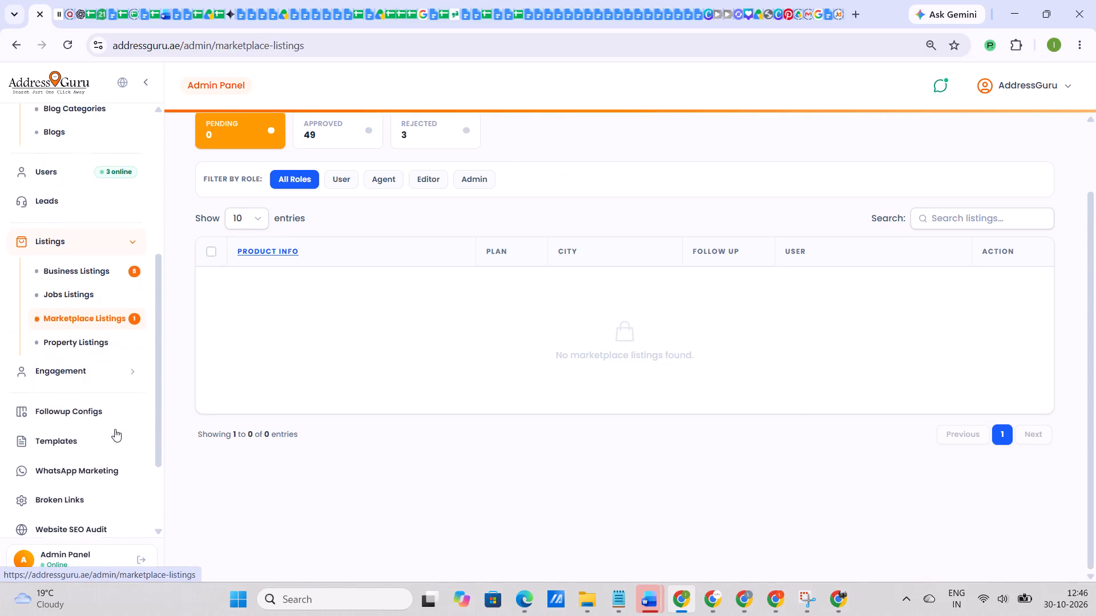
scroll(115, 429, "down", 3)
scroll(115, 429, "up", 10)
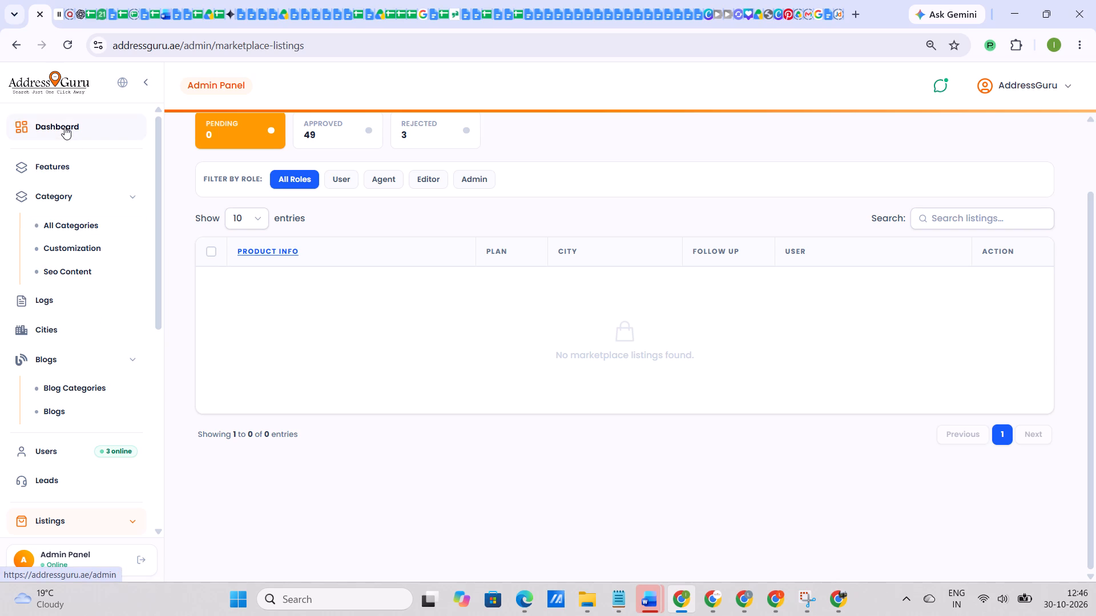
Switch to the intern JD spreadsheet in Google Sheets.
left_click(89, 0)
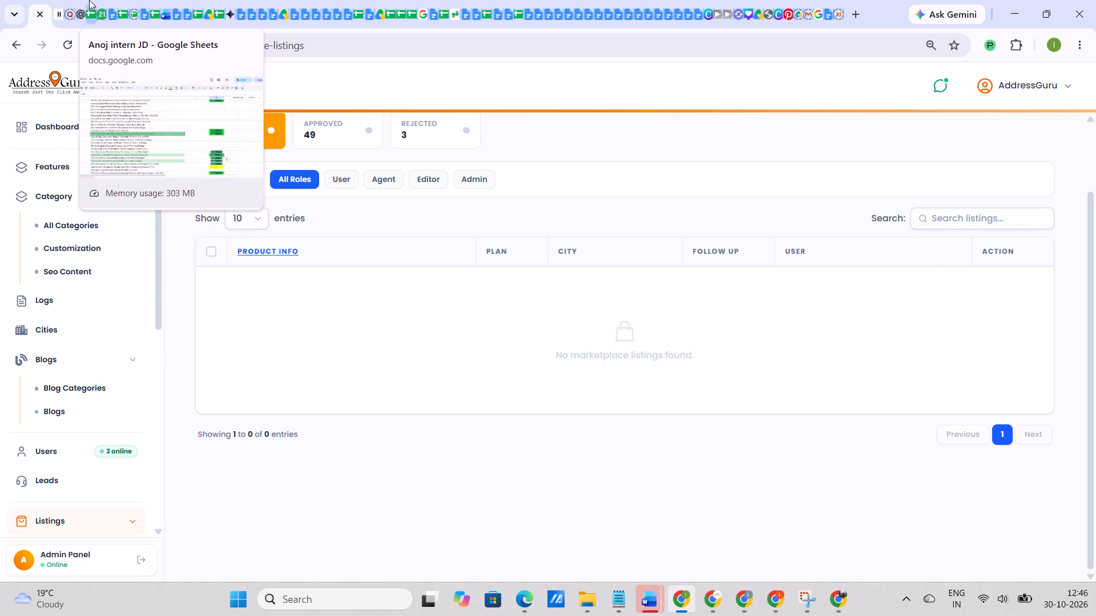